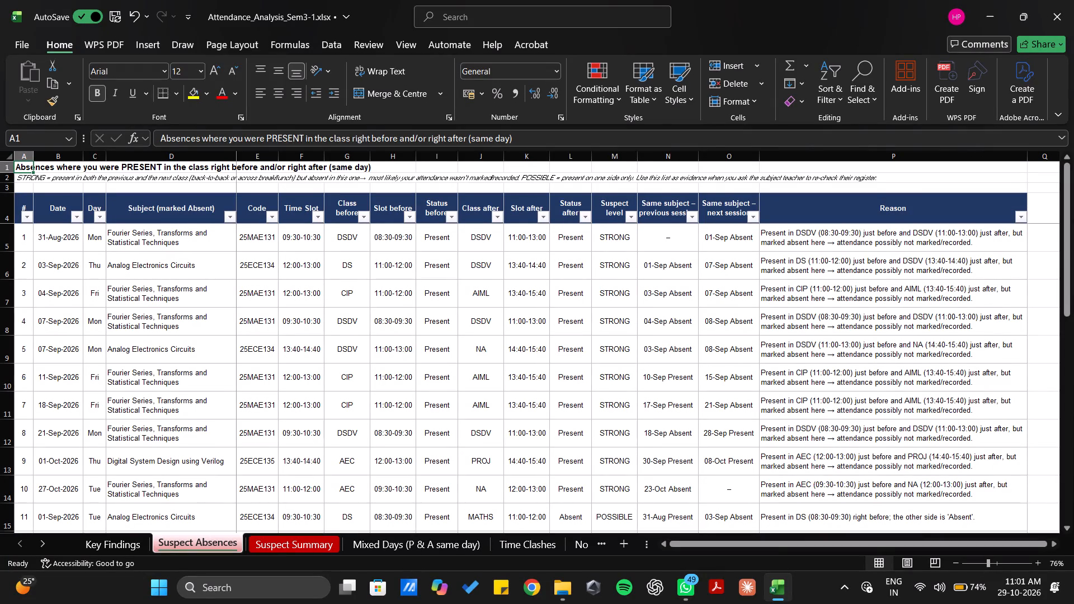
# View the Suspect Summary sheet to check the estimated attendance impact of correcting the suspect absences.
pyautogui.click(320, 540)
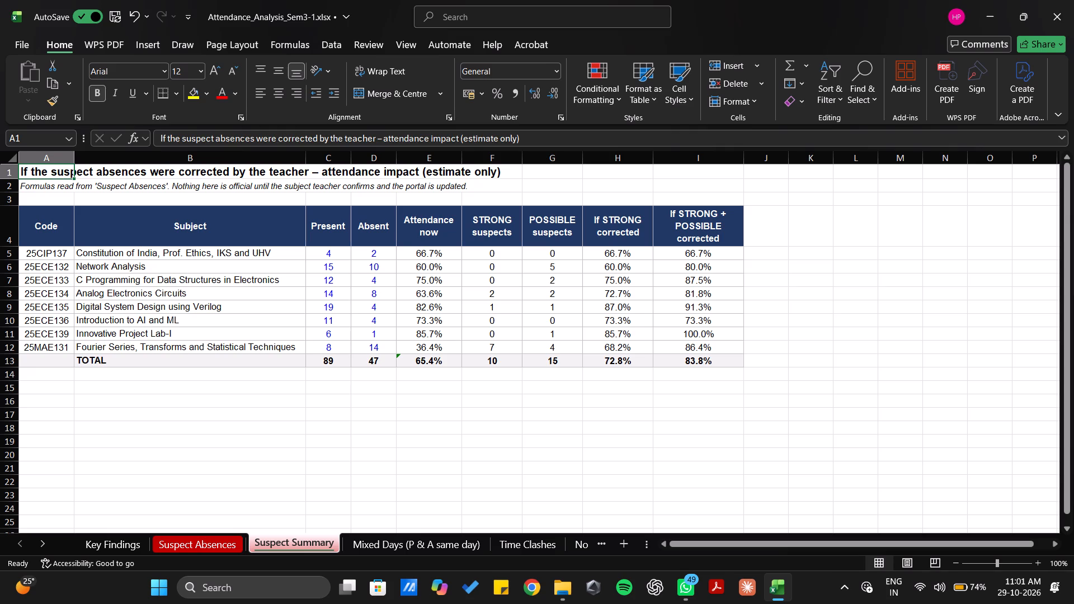
# Return to the Suspect Absences sheet and examine all listed absences through the last row, including their suspect levels and reasons.
pyautogui.click(202, 542)
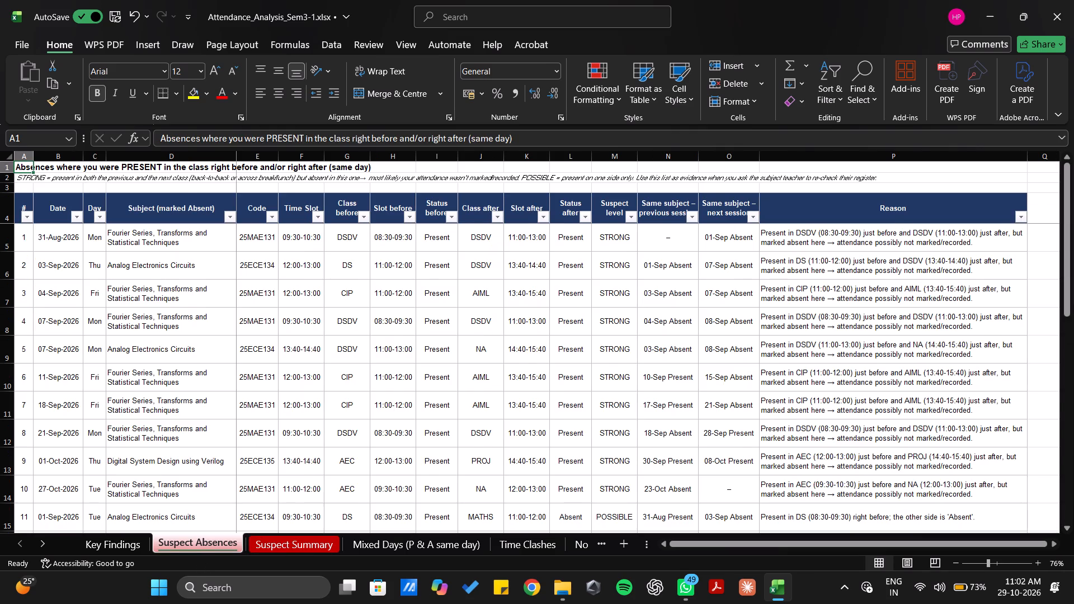
pyautogui.hscroll(3, 298, 438)
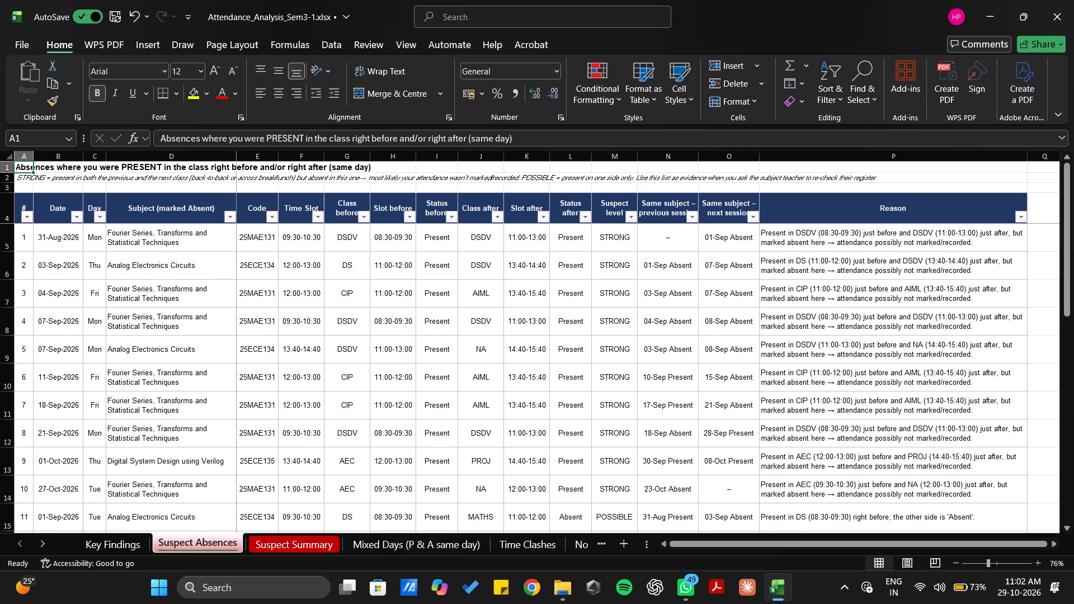
pyautogui.hscroll(2, 398, 232)
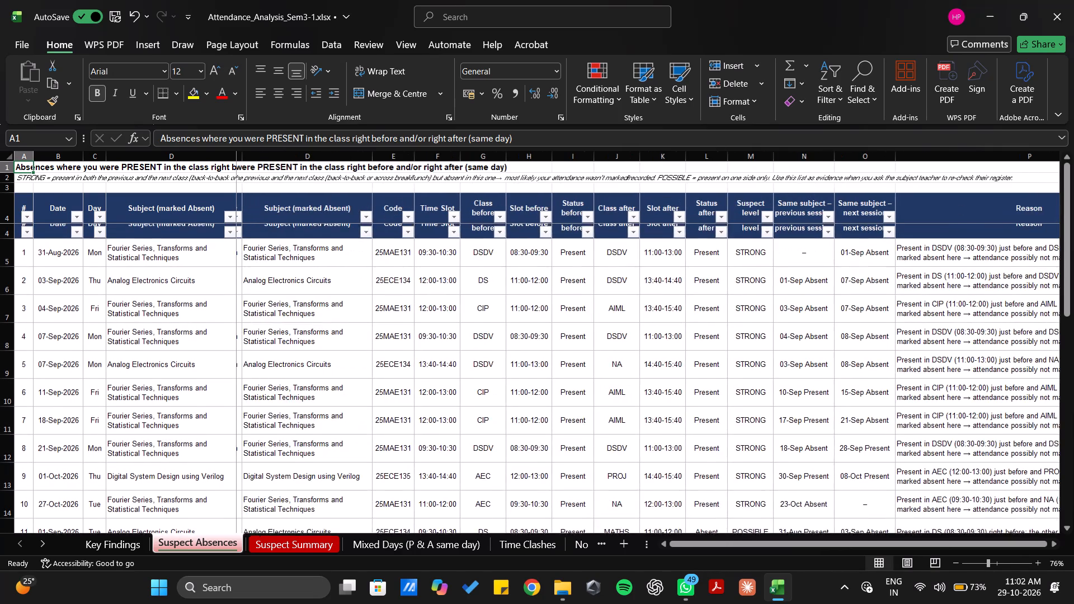
pyautogui.hscroll(6, 398, 232)
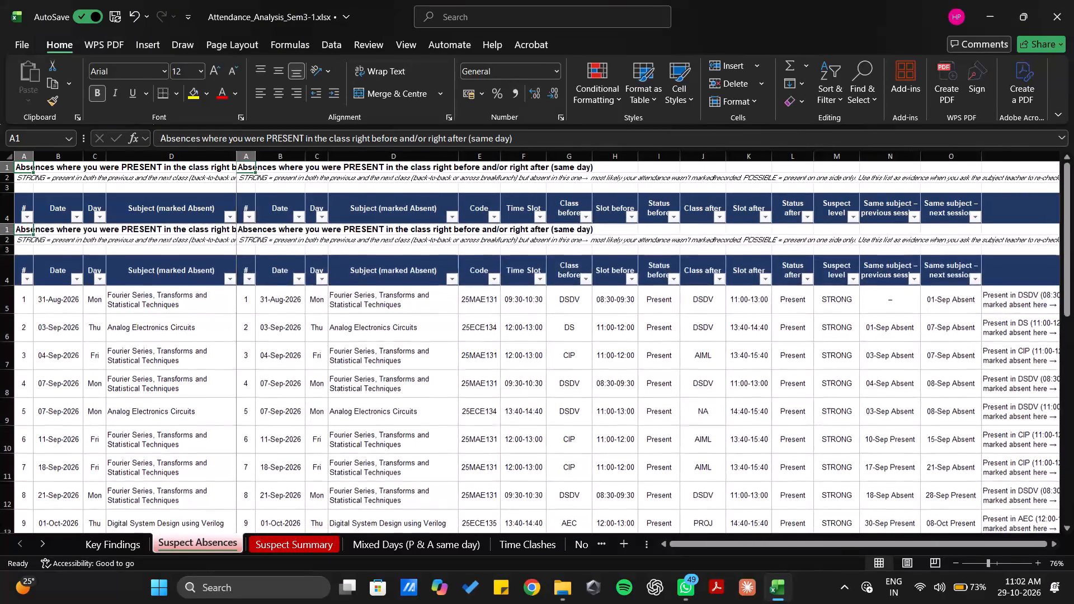
pyautogui.hscroll(-2, 415, 253)
pyautogui.scroll(-1, 415, 253)
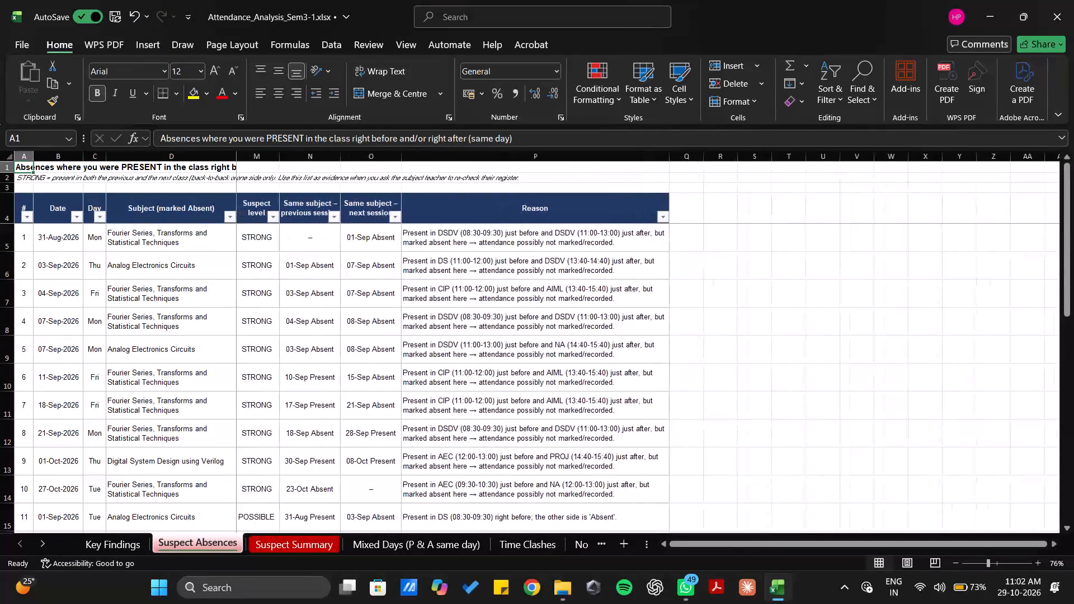
pyautogui.scroll(-3, 415, 253)
pyautogui.scroll(1, 415, 253)
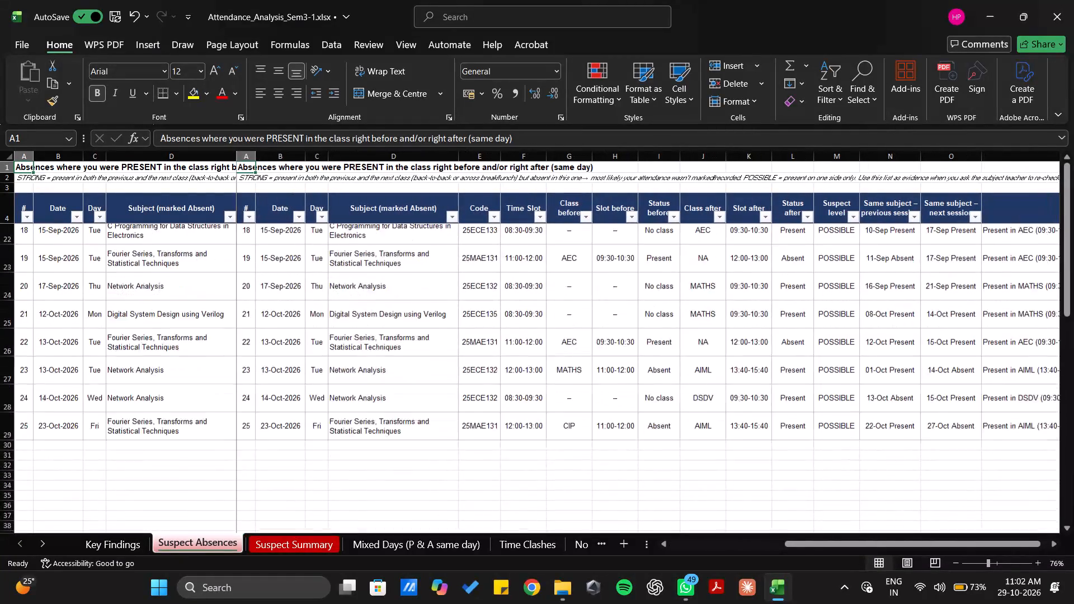
pyautogui.scroll(1, 415, 253)
pyautogui.scroll(-1, 415, 253)
pyautogui.hscroll(-1, 415, 253)
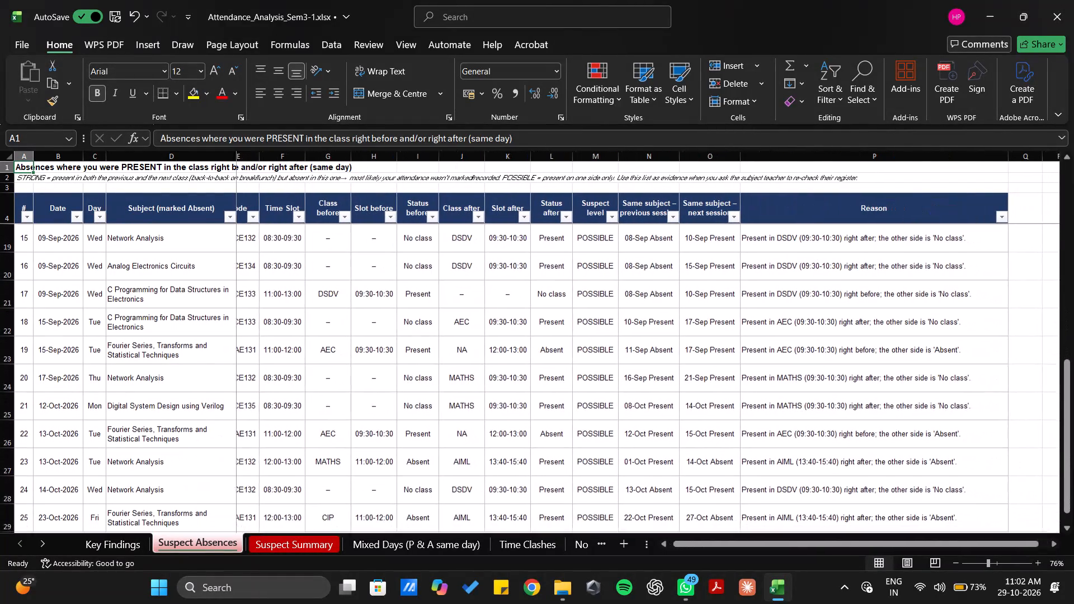
pyautogui.hscroll(-1, 415, 253)
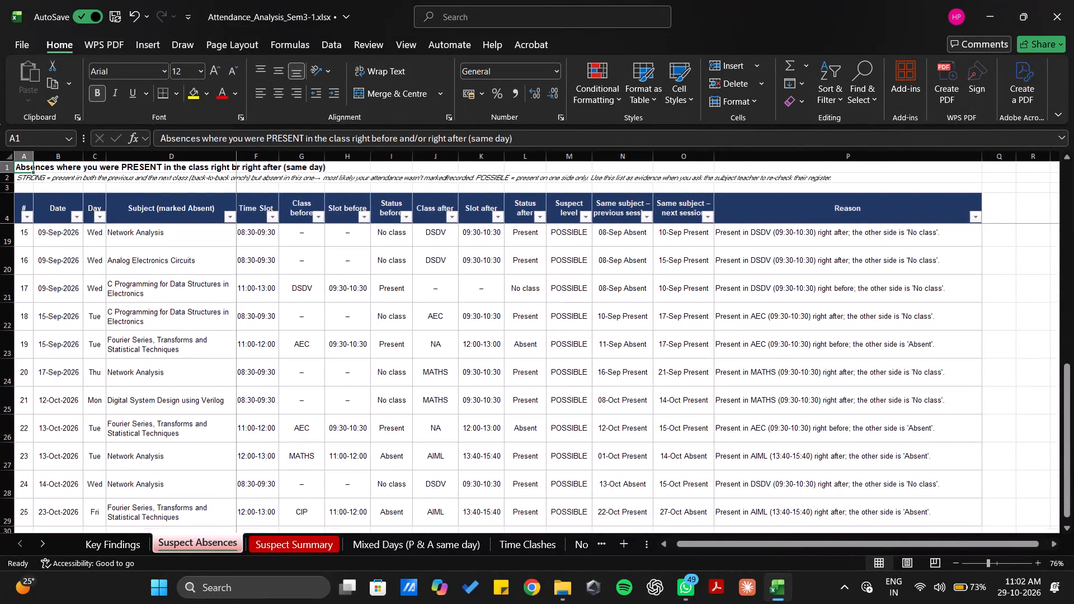
pyautogui.scroll(-1, 421, 341)
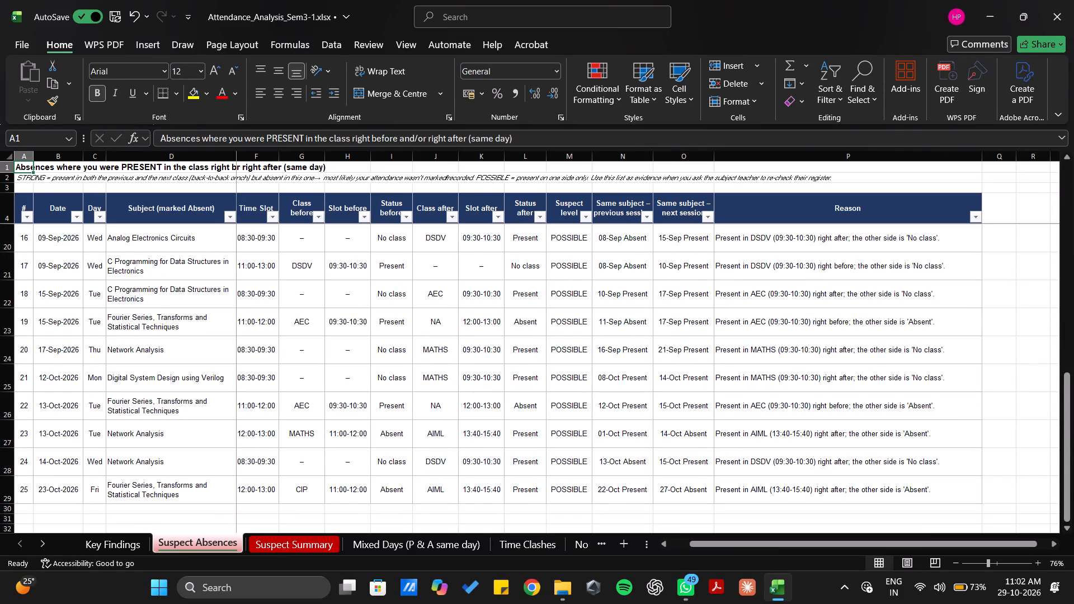
# Open the Suspect Summary sheet again to review the per-subject attendance estimates.
pyautogui.click(293, 539)
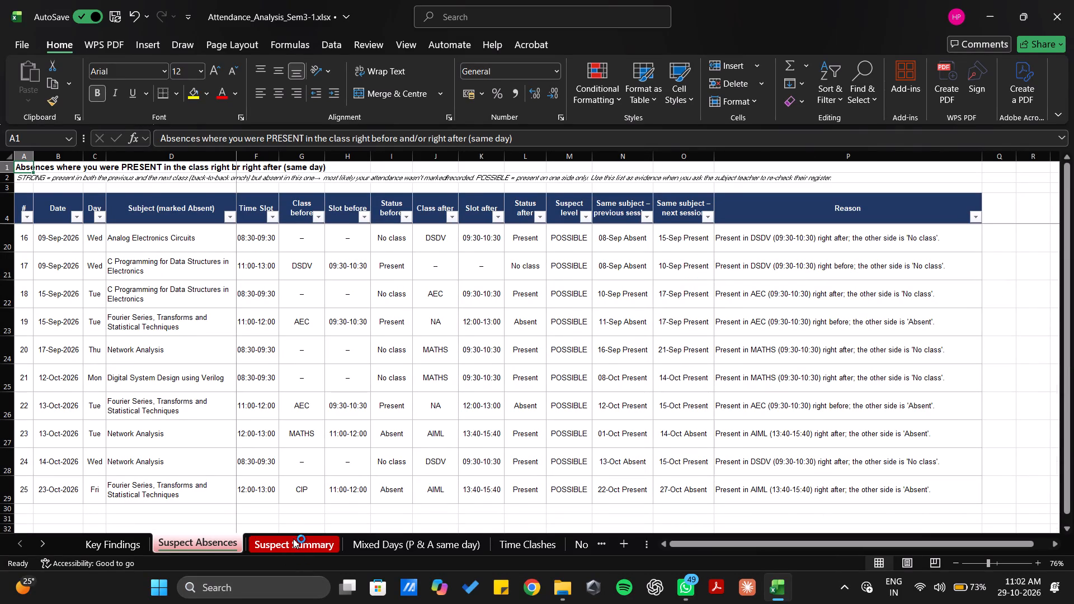
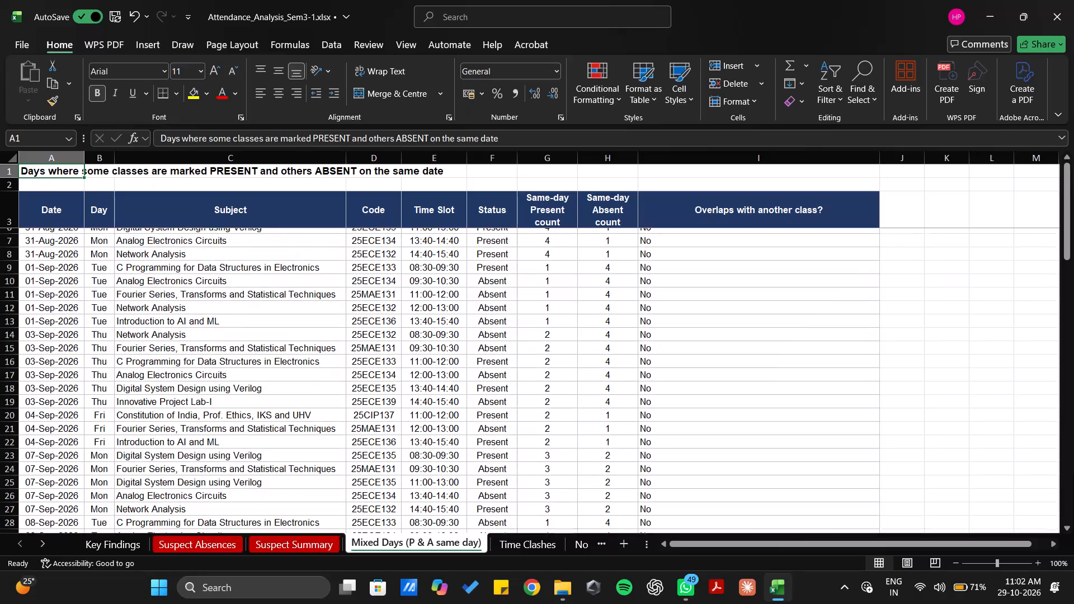
# Open the Time Clashes sheet to check for subjects recorded in overlapping time slots on the same date.
pyautogui.click(520, 548)
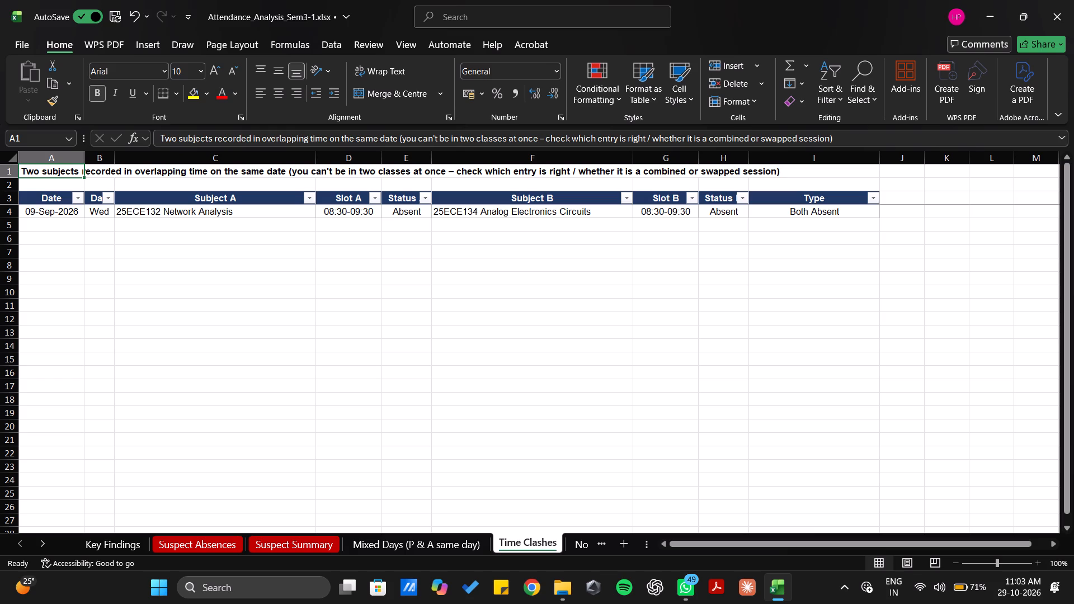
# Open the No Portal Record sheet and examine the timetabled classes that have no present or absent entry on the portal.
pyautogui.click(568, 548)
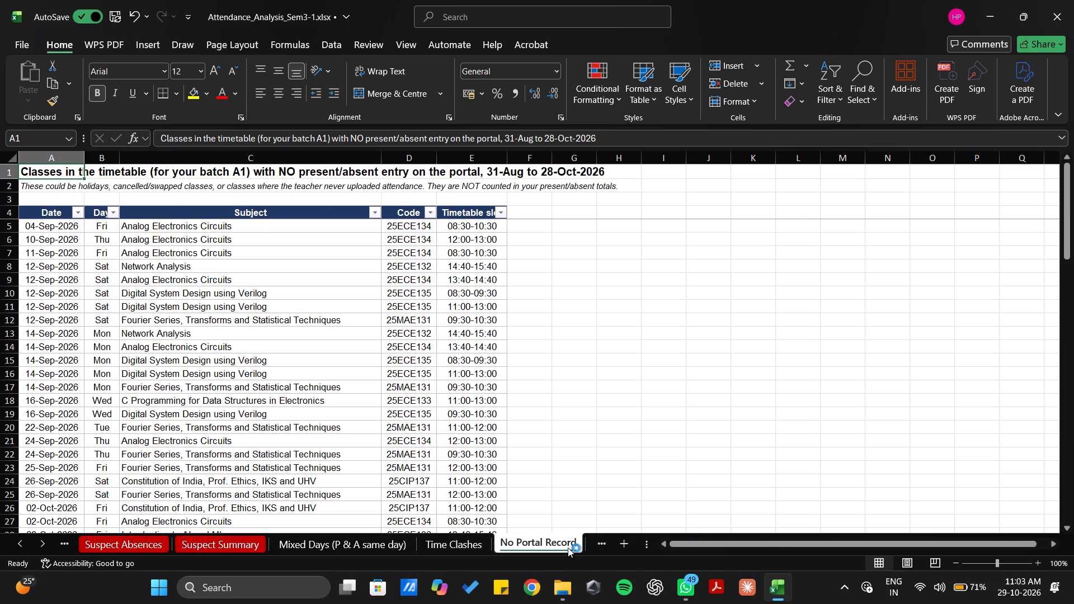
pyautogui.scroll(-1, 475, 416)
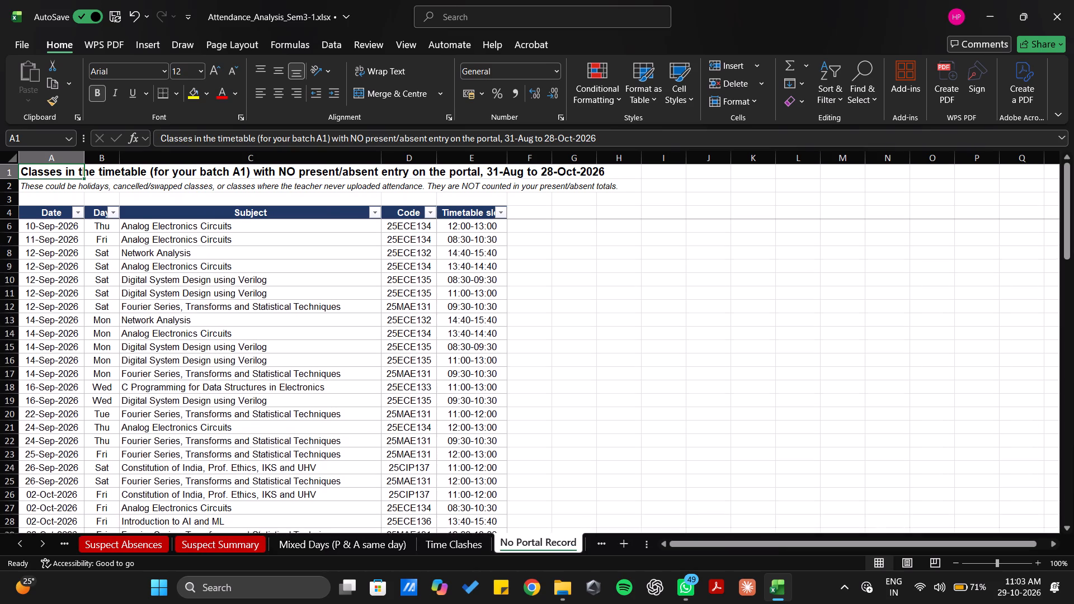
pyautogui.scroll(-2, 475, 416)
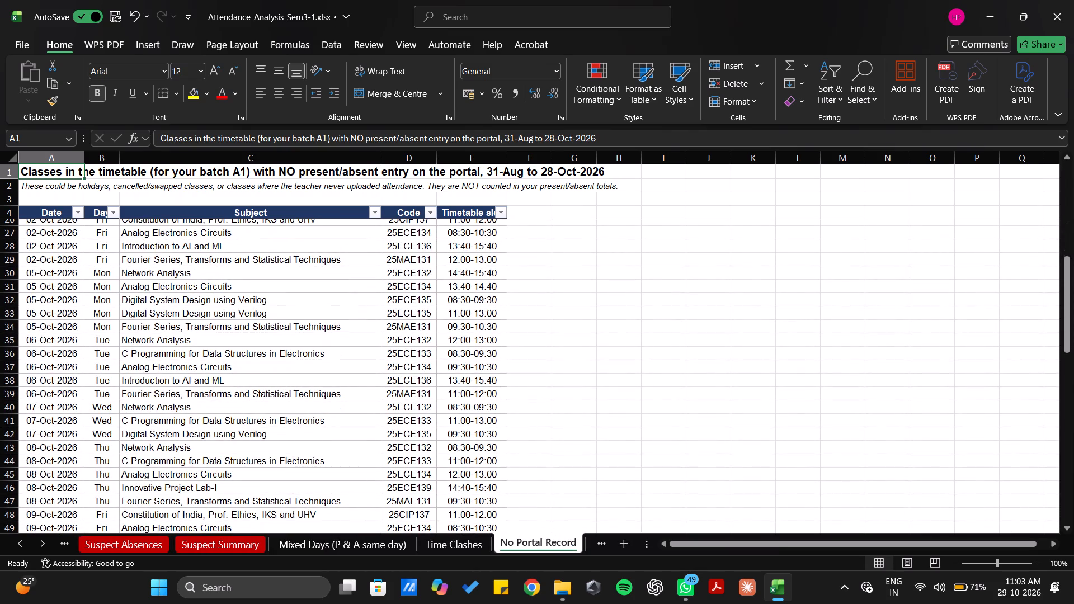
pyautogui.click(498, 211)
pyautogui.click(498, 211)
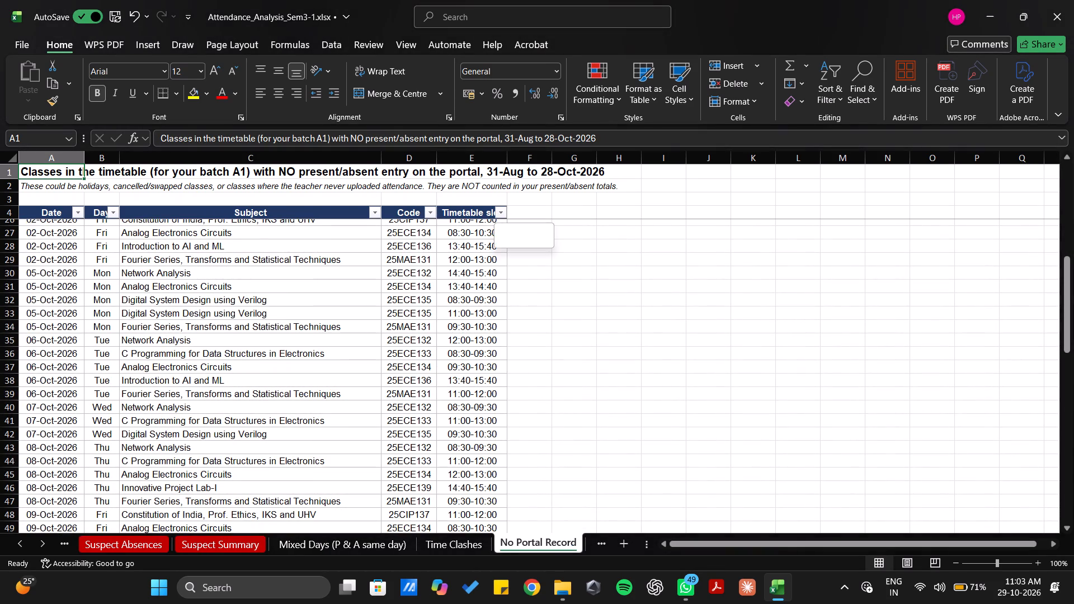
pyautogui.scroll(-1, 432, 300)
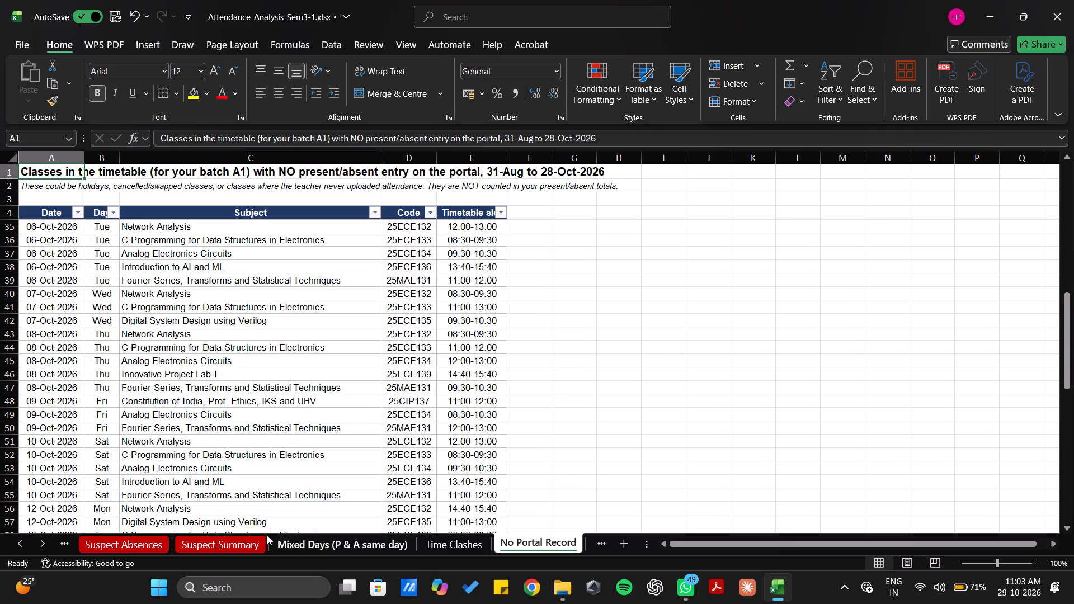
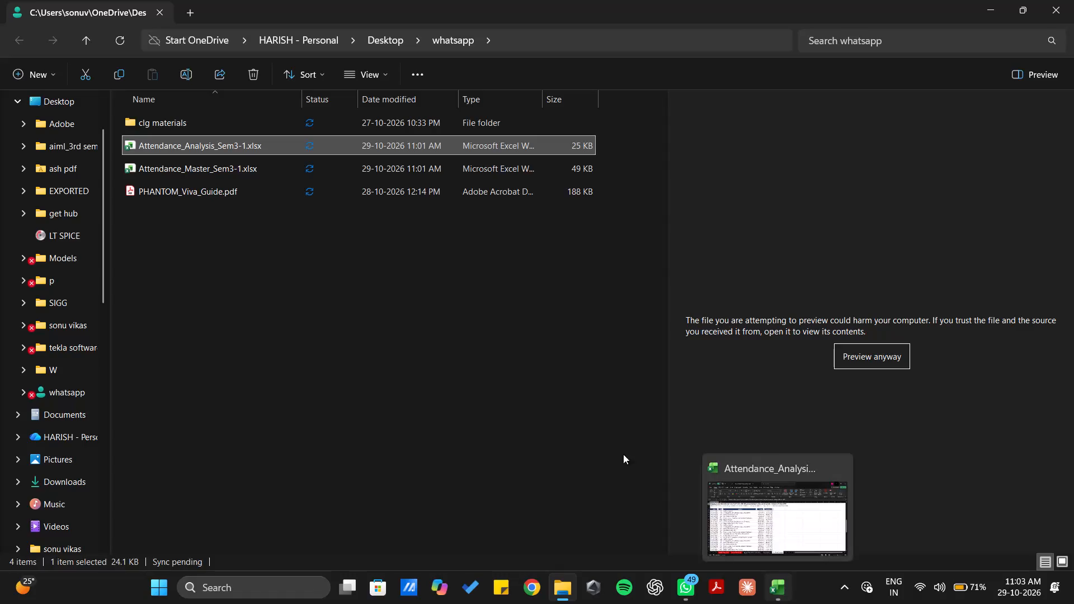
# Open the Attendance_Master_Sem3-1.xlsx workbook and review the per-subject attendance table and its notes on the Summary sheet.
pyautogui.doubleClick(335, 166)
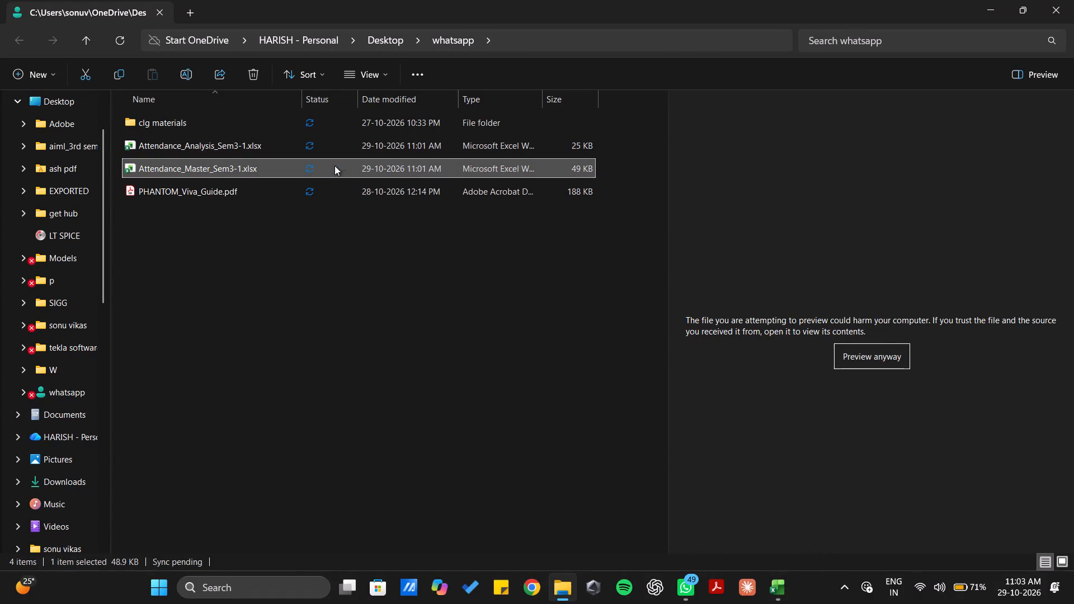
pyautogui.scroll(-1, 282, 303)
pyautogui.scroll(1, 282, 303)
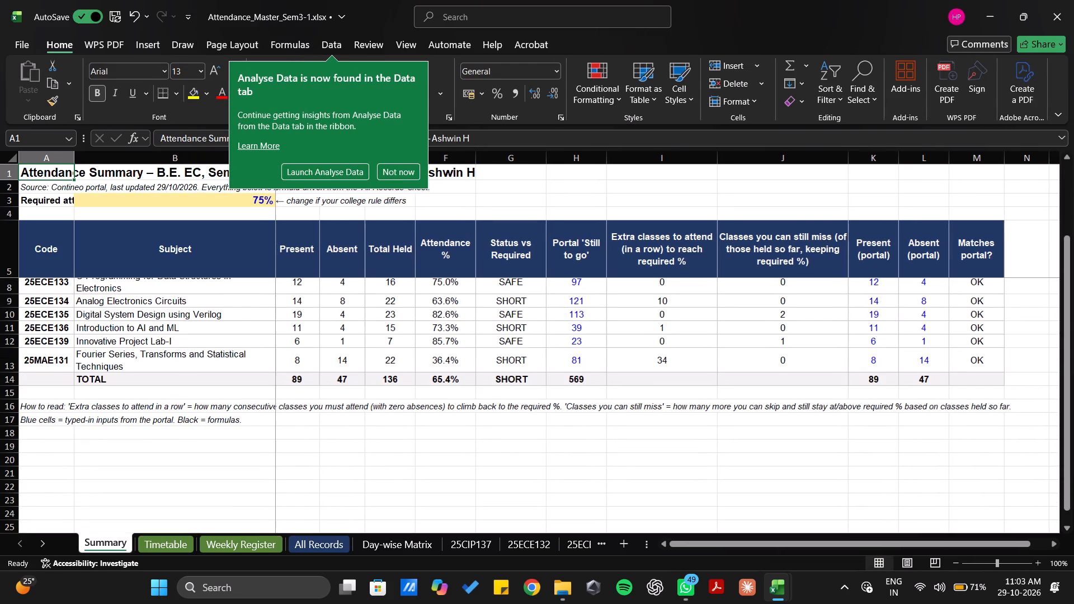
pyautogui.scroll(2, 237, 432)
pyautogui.scroll(-1, 237, 432)
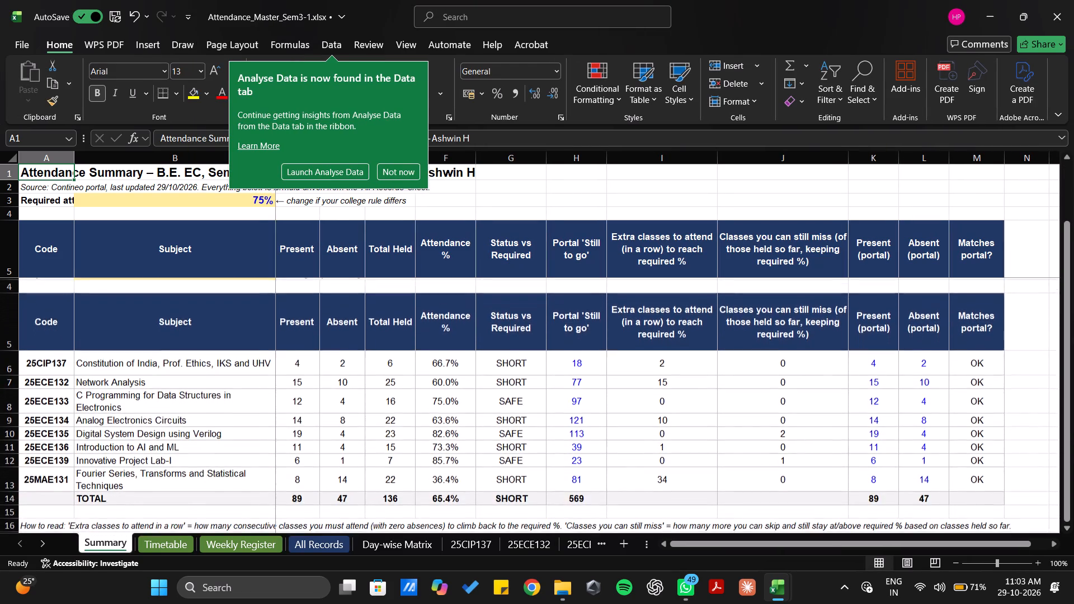
pyautogui.scroll(2, 237, 432)
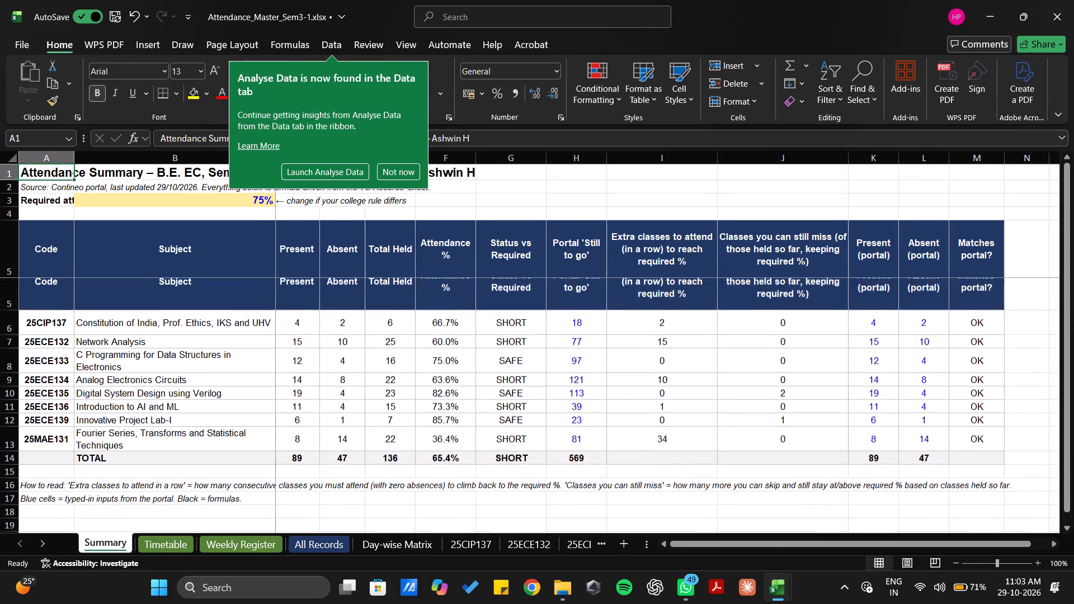
pyautogui.scroll(1, 237, 432)
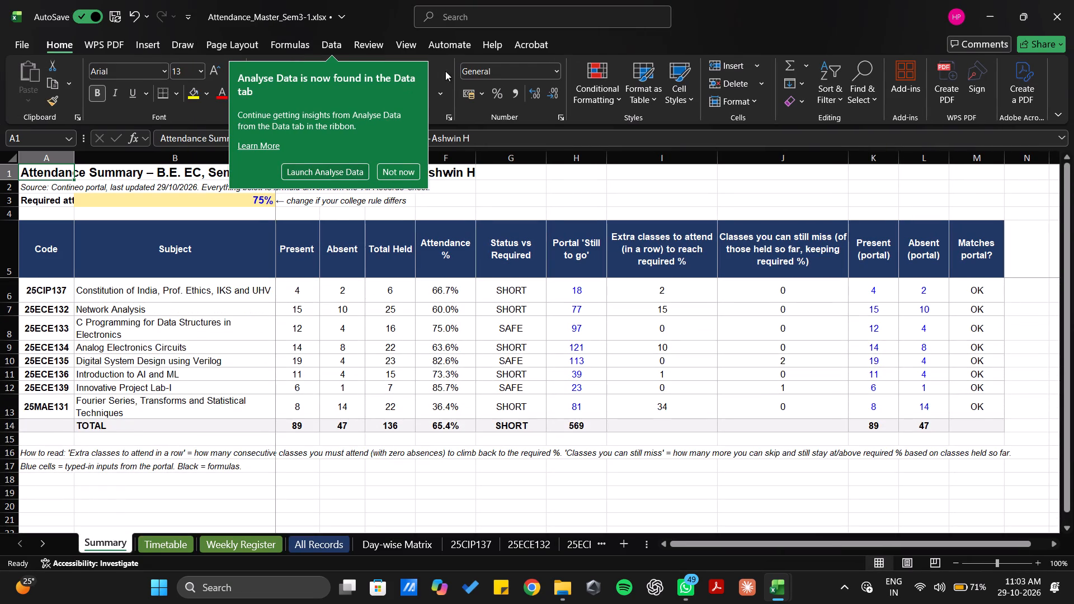
# Launch Analyse Data for the attendance Summary sheet.
pyautogui.click(352, 169)
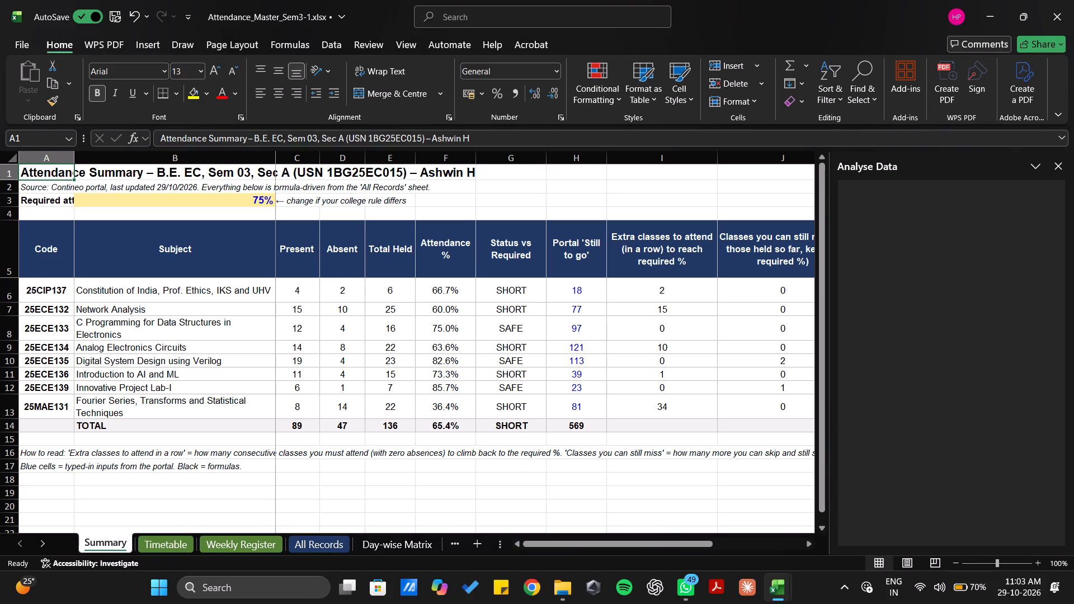
# Open the Timetable sheet and examine the weekly class schedule, the subject and staff table, and the closing note.
pyautogui.doubleClick(181, 540)
pyautogui.scroll(-1, 339, 424)
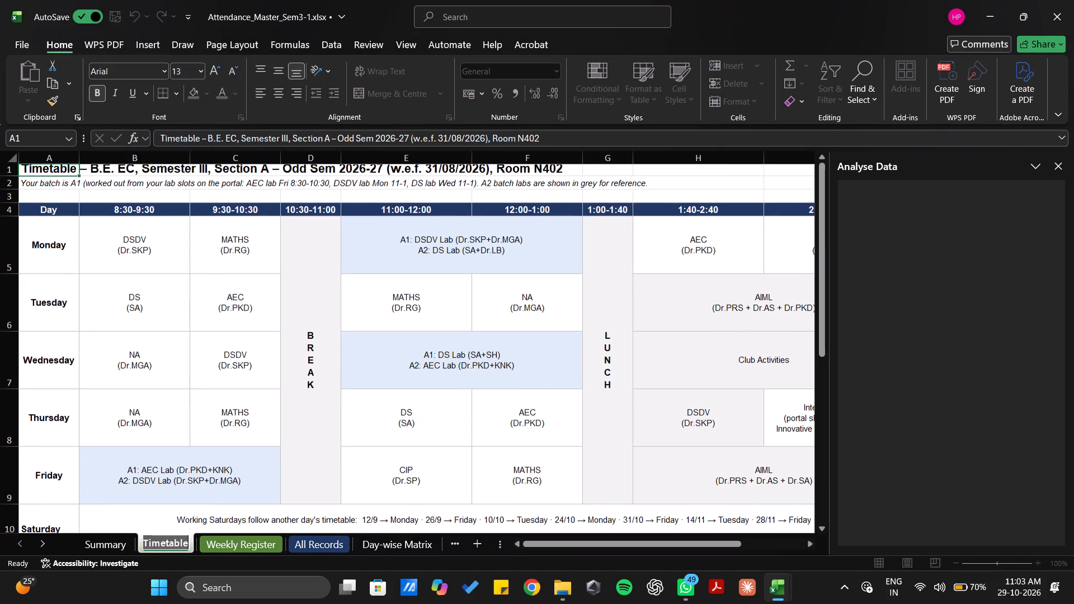
pyautogui.scroll(-1, 339, 424)
pyautogui.hscroll(-1, 339, 424)
pyautogui.scroll(-1, 339, 424)
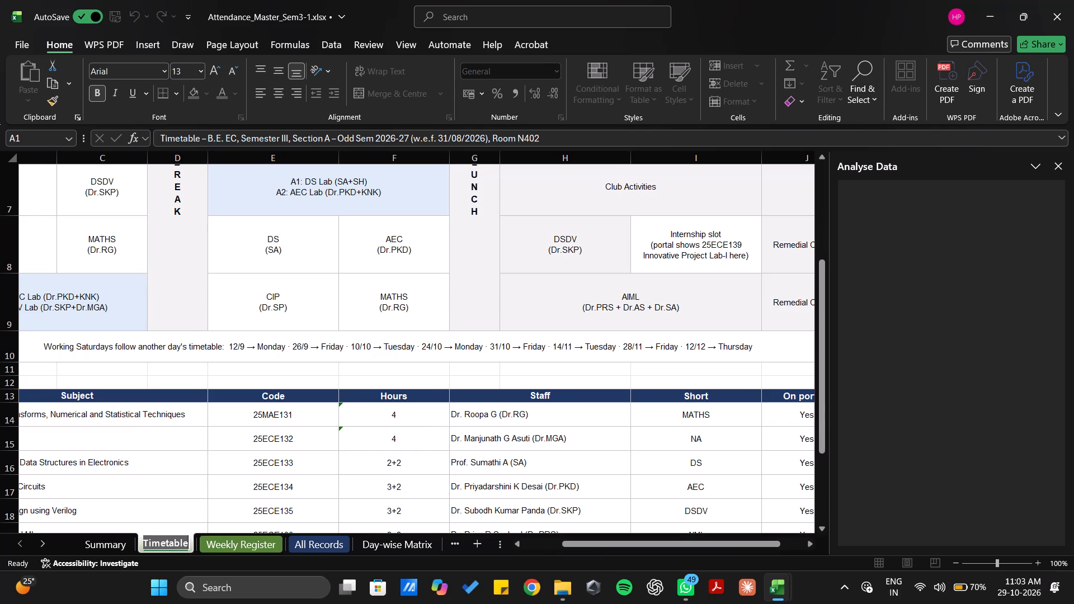
pyautogui.hscroll(-2, 339, 424)
pyautogui.scroll(-2, 339, 424)
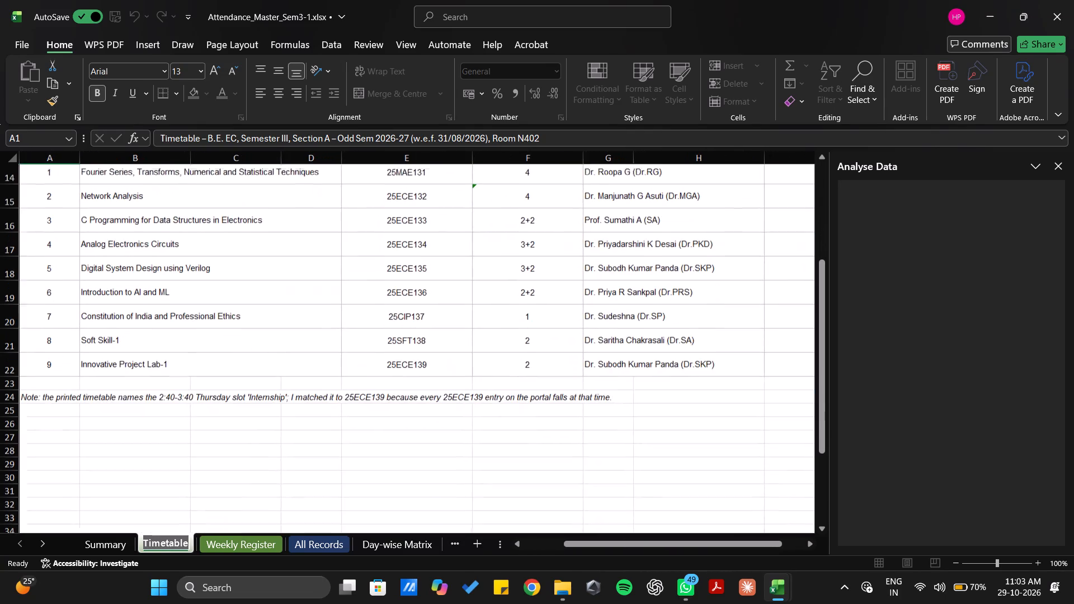
# Open the Weekly Register sheet and examine the Week 1 attendance, checking Monday 31-Aug's entries with more of the register in view.
pyautogui.click(234, 547)
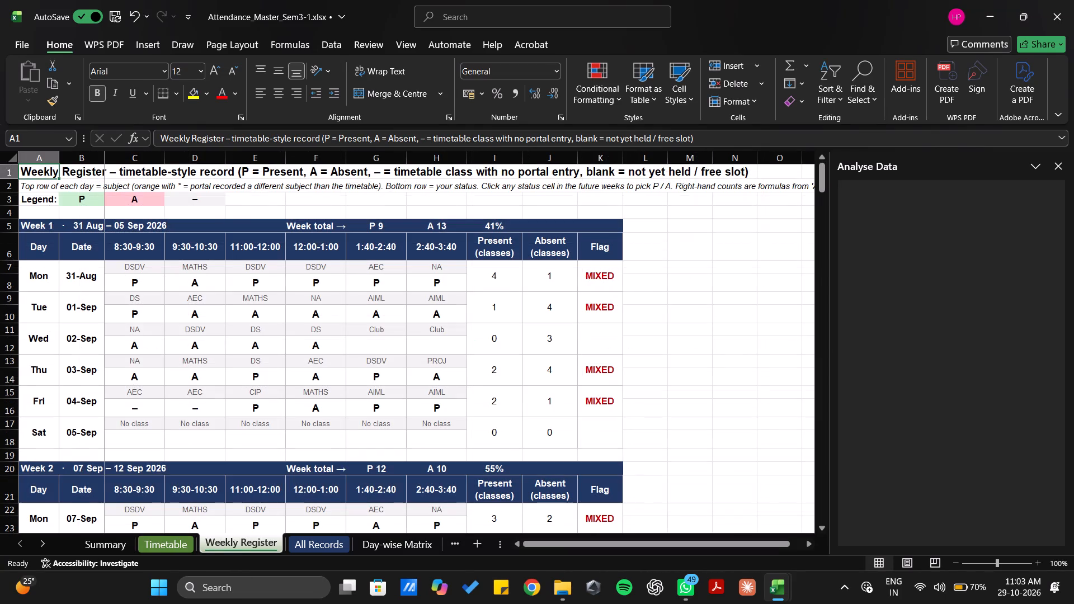
pyautogui.hscroll(1, 387, 375)
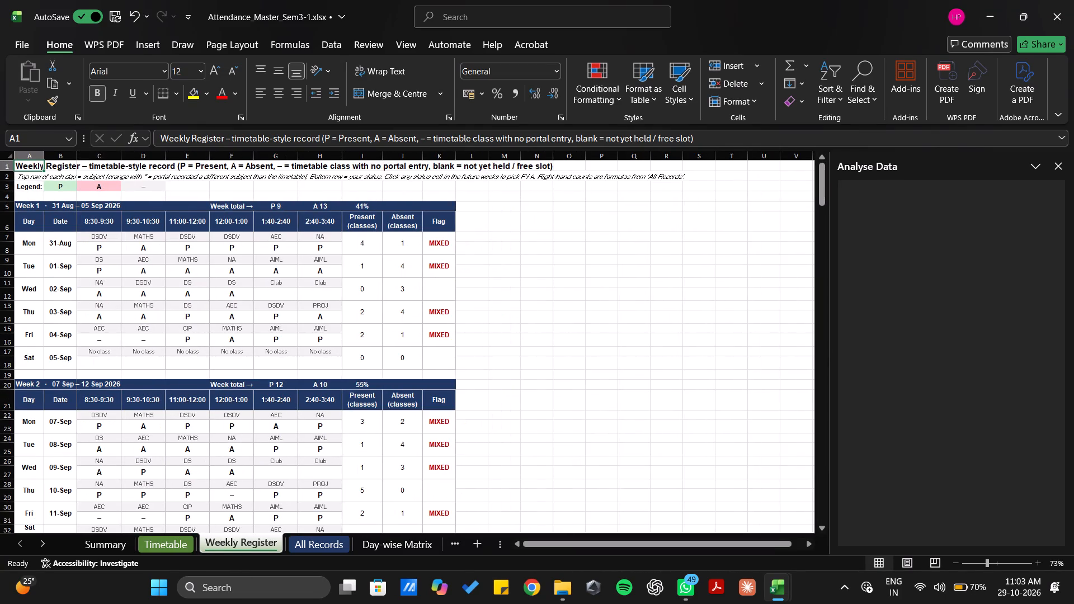
pyautogui.hscroll(3, 226, 314)
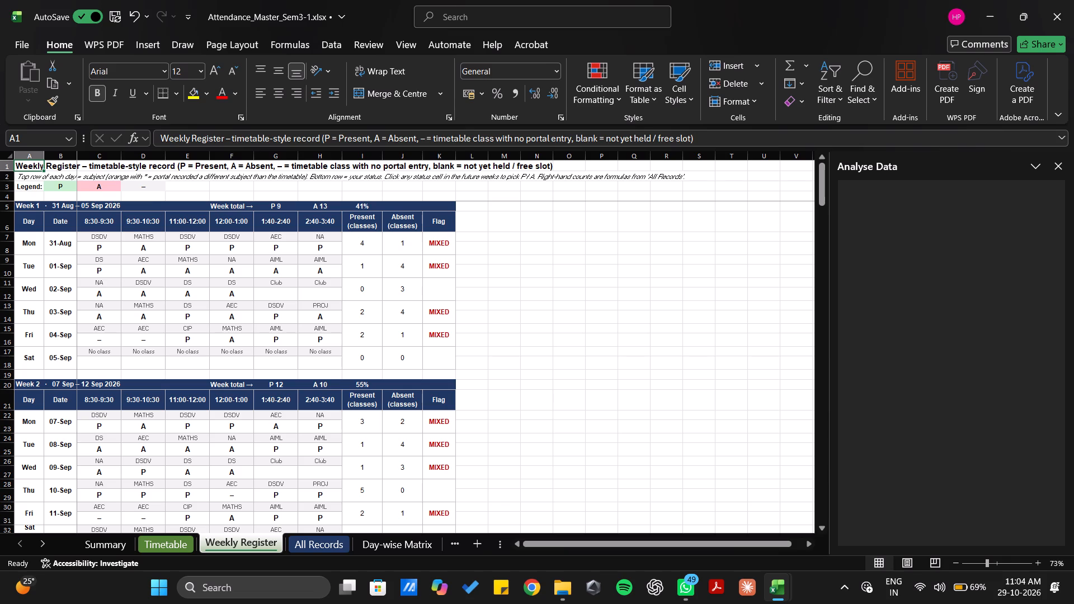
pyautogui.click(152, 243)
pyautogui.press('Tab')
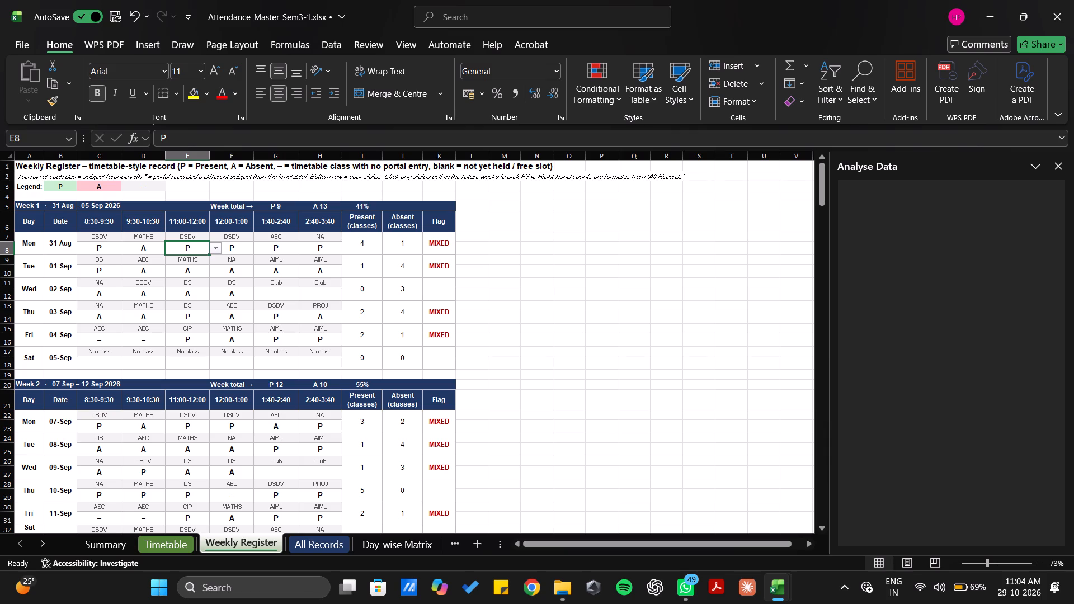
# Examine the Week 2 register, checking the 07-Sep MATHS and AEC absences and the 11-Sep MATHS absence.
pyautogui.scroll(-1, 201, 337)
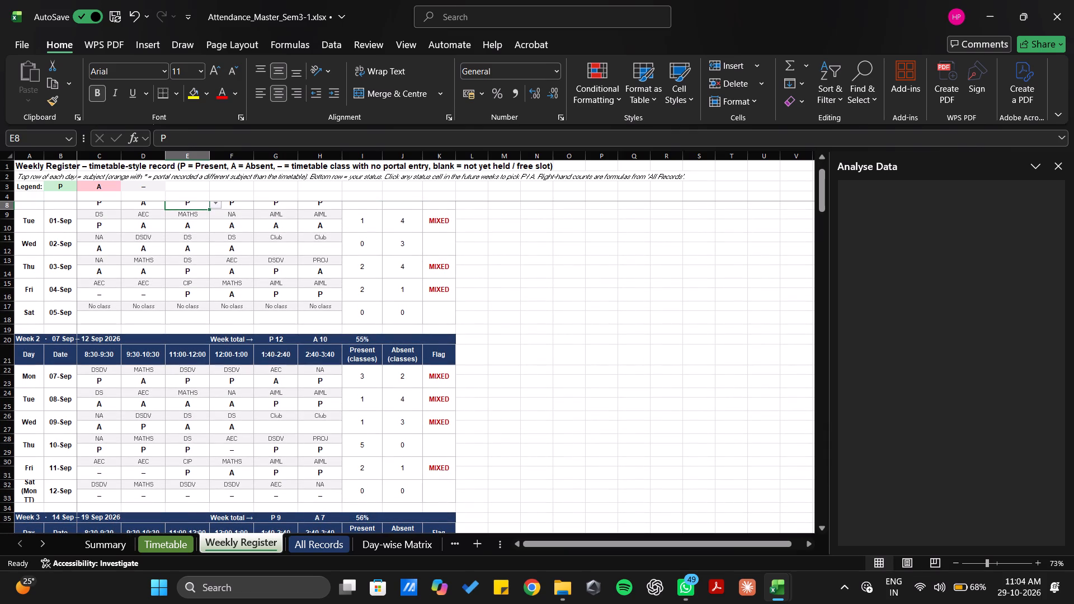
pyautogui.click(151, 380)
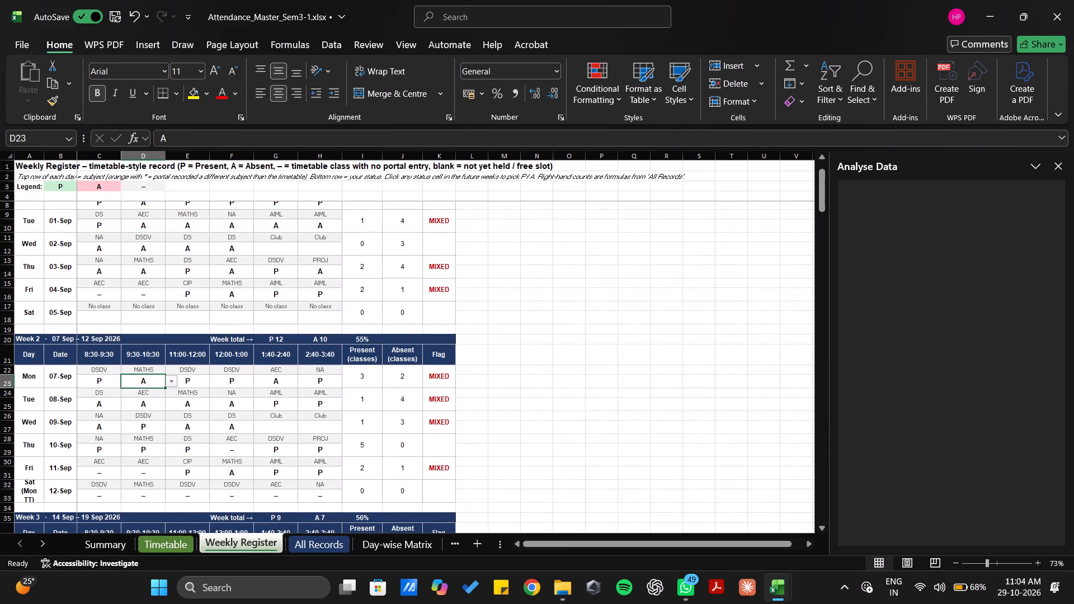
pyautogui.click(279, 381)
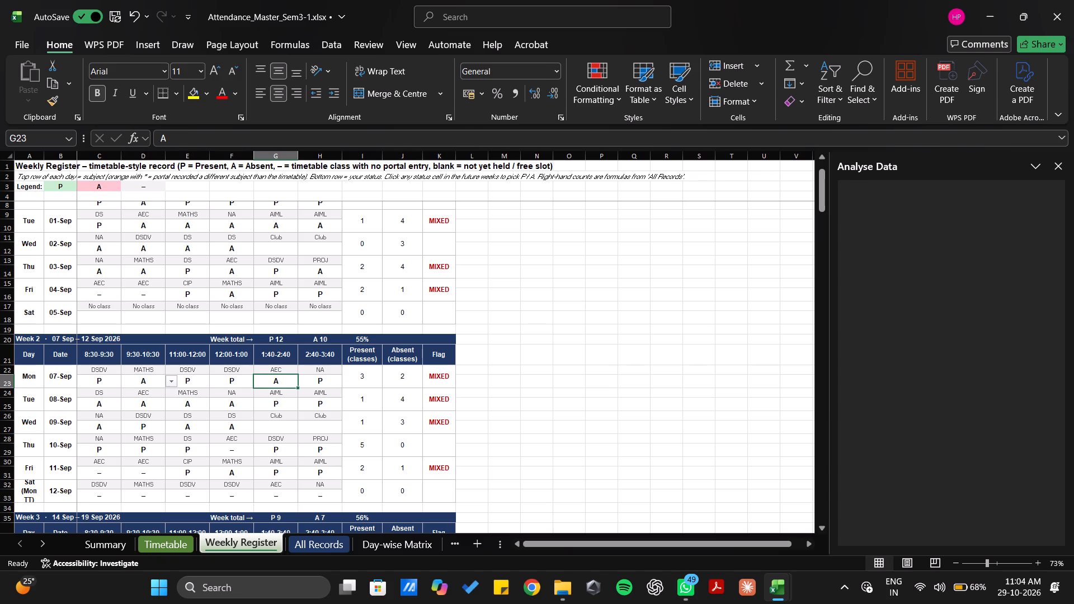
pyautogui.scroll(-1, 252, 436)
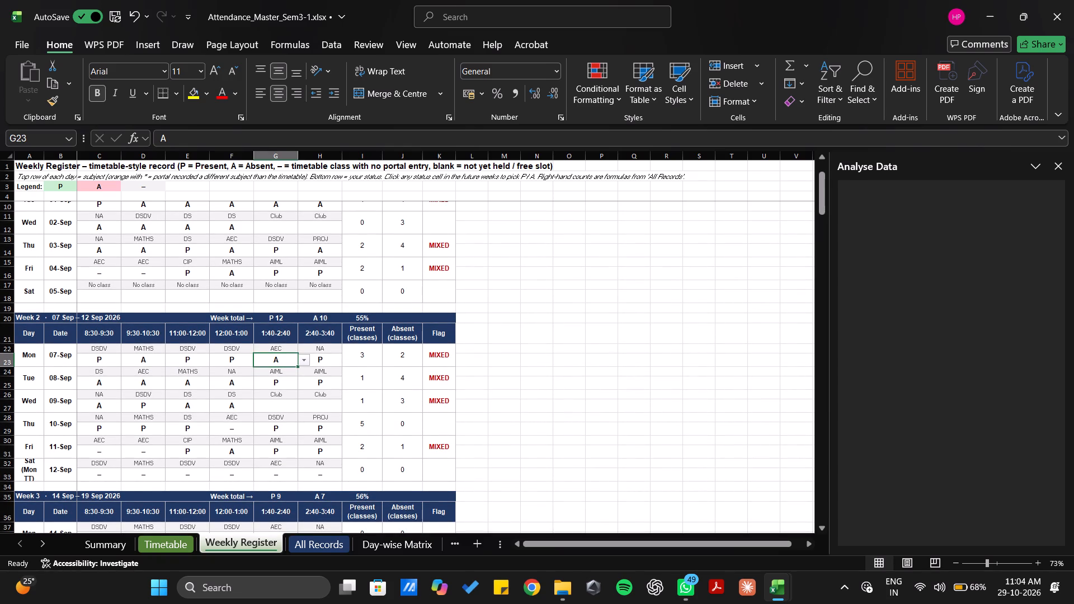
pyautogui.scroll(-1, 255, 442)
pyautogui.click(147, 347)
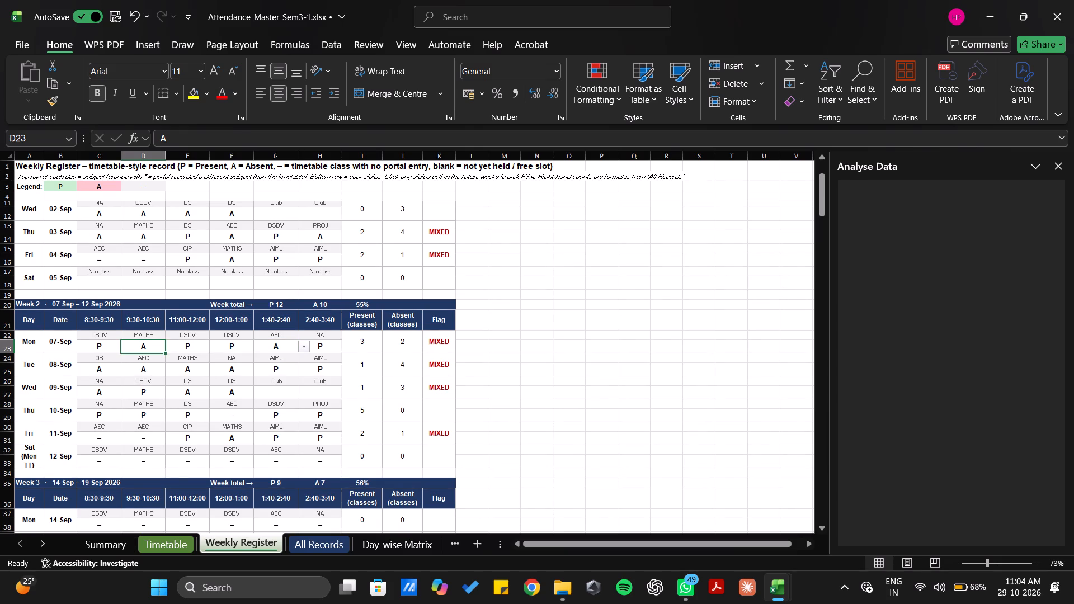
pyautogui.scroll(-2, 147, 347)
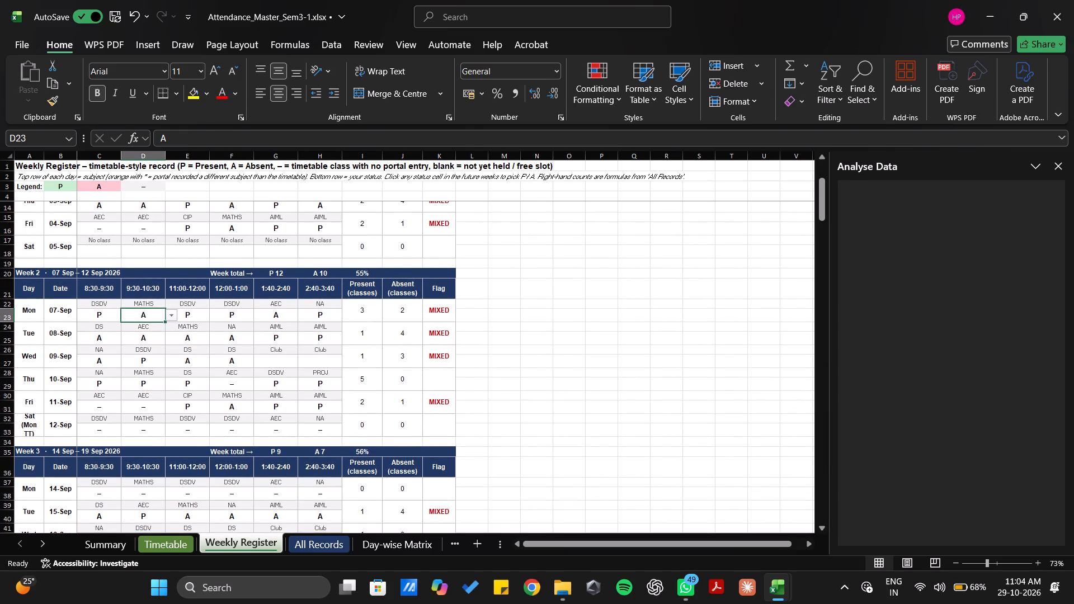
pyautogui.scroll(-1, 147, 347)
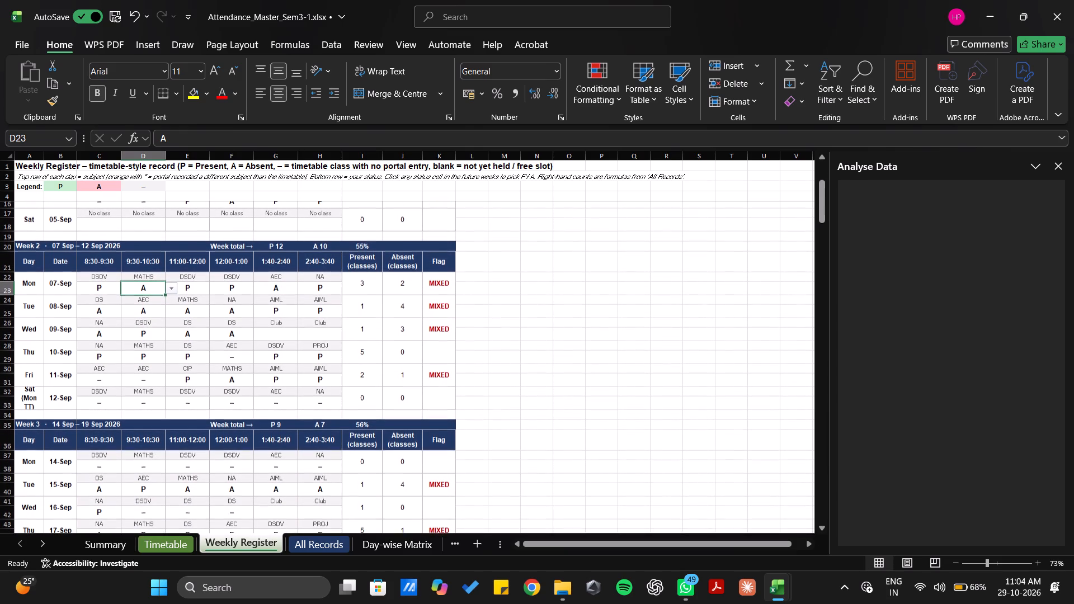
pyautogui.scroll(-1, 147, 347)
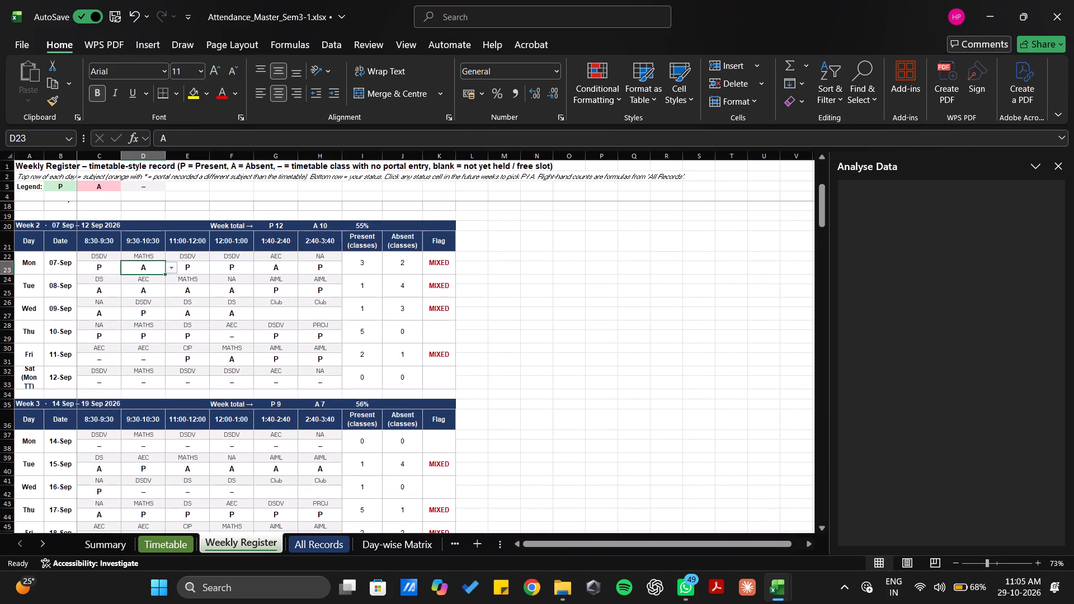
pyautogui.click(240, 356)
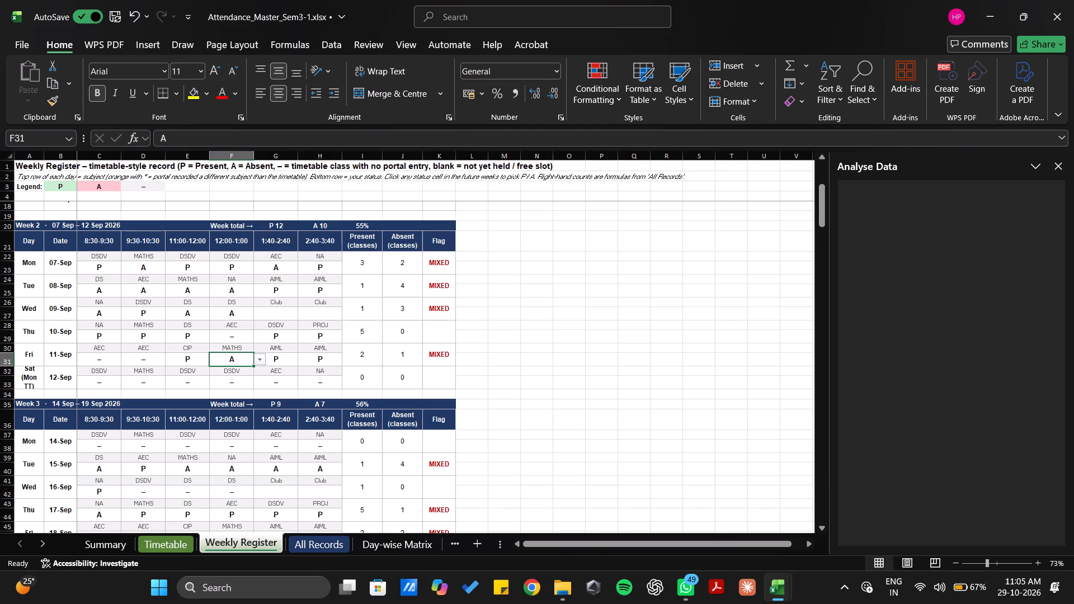
# Examine the Week 3 and Week 4 registers, checking the MATHS absences on 18-Sep and 21-Sep and the orange-marked AEC class.
pyautogui.scroll(-2, 289, 362)
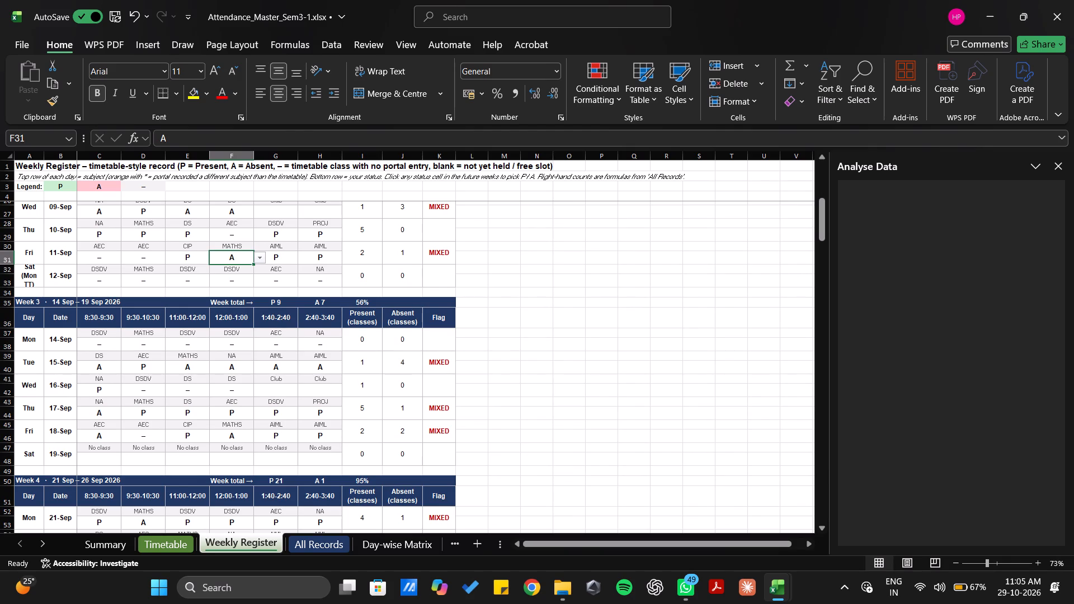
pyautogui.click(235, 440)
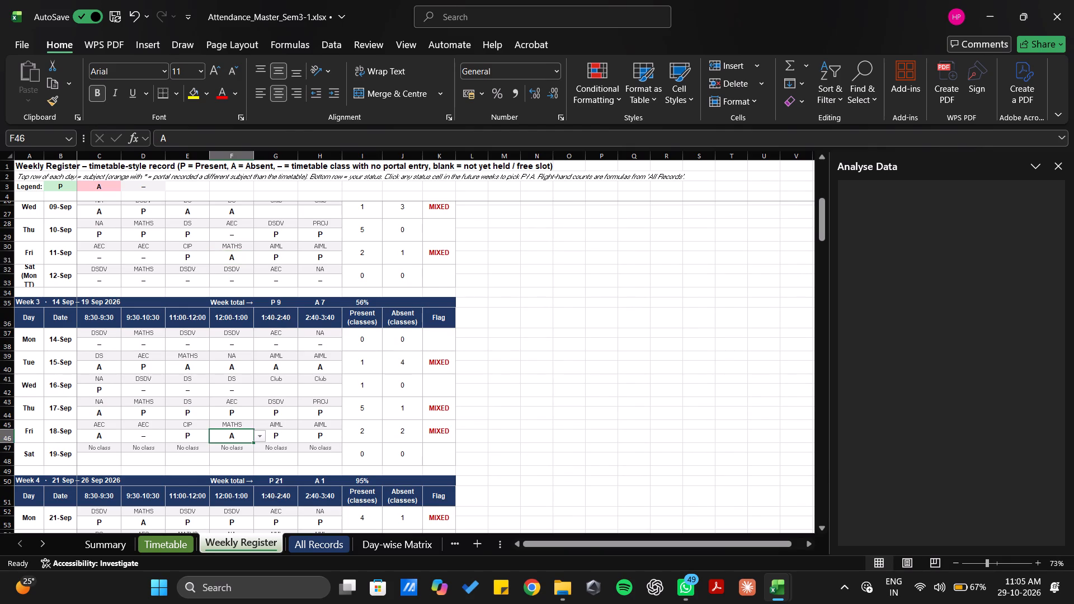
pyautogui.scroll(-1, 235, 440)
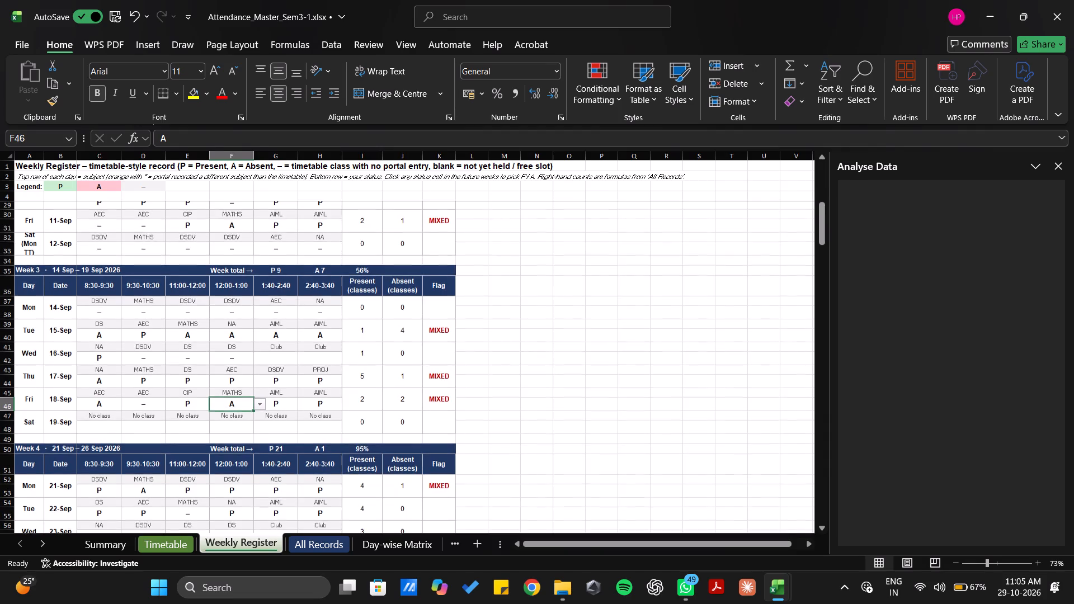
pyautogui.scroll(-2, 235, 440)
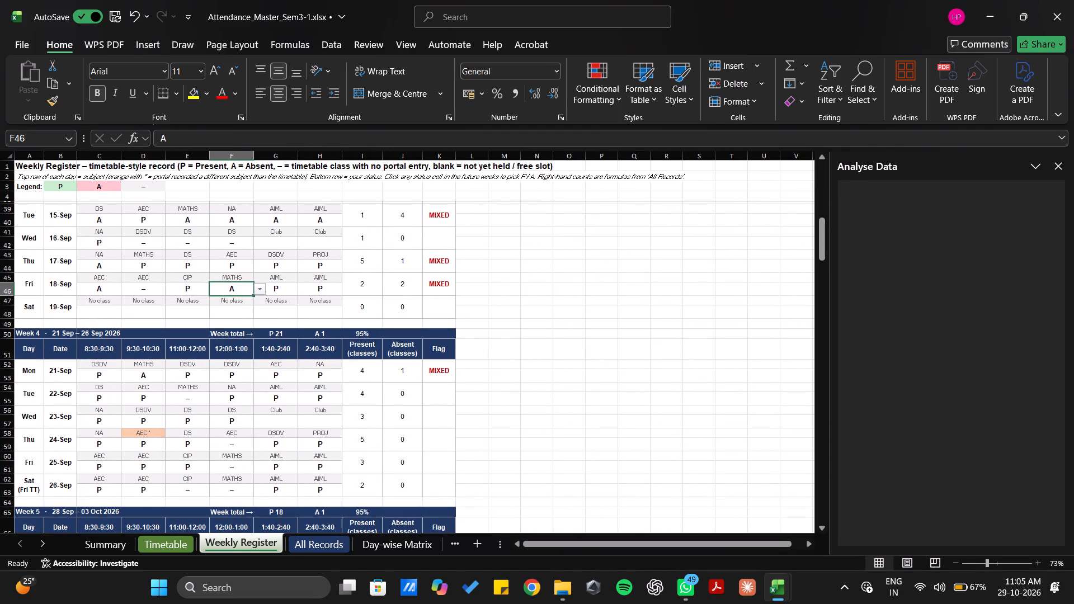
pyautogui.click(145, 436)
pyautogui.click(141, 451)
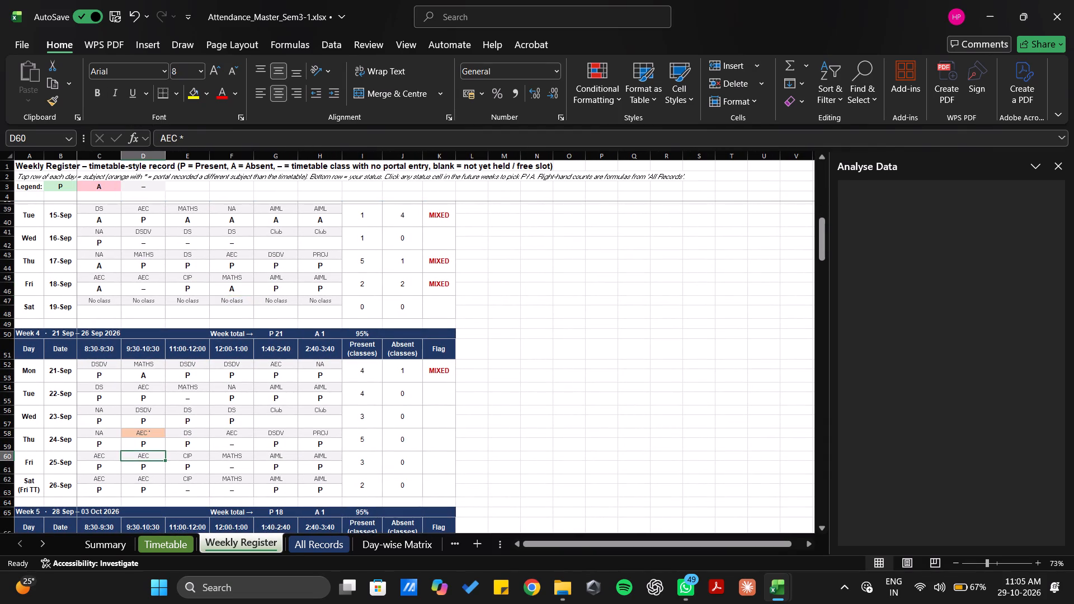
pyautogui.scroll(-1, 211, 444)
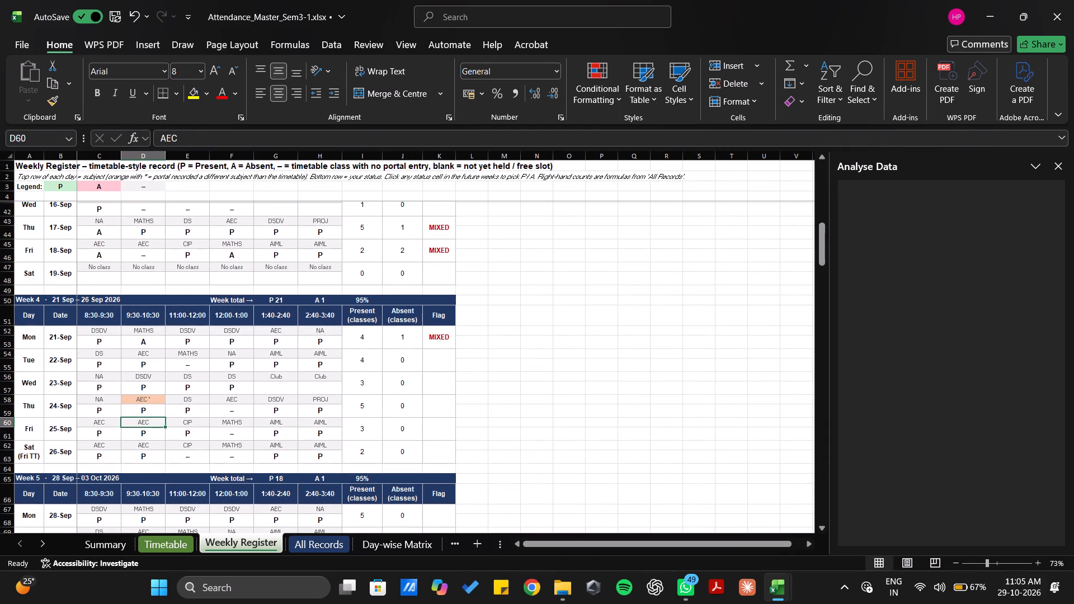
pyautogui.click(135, 342)
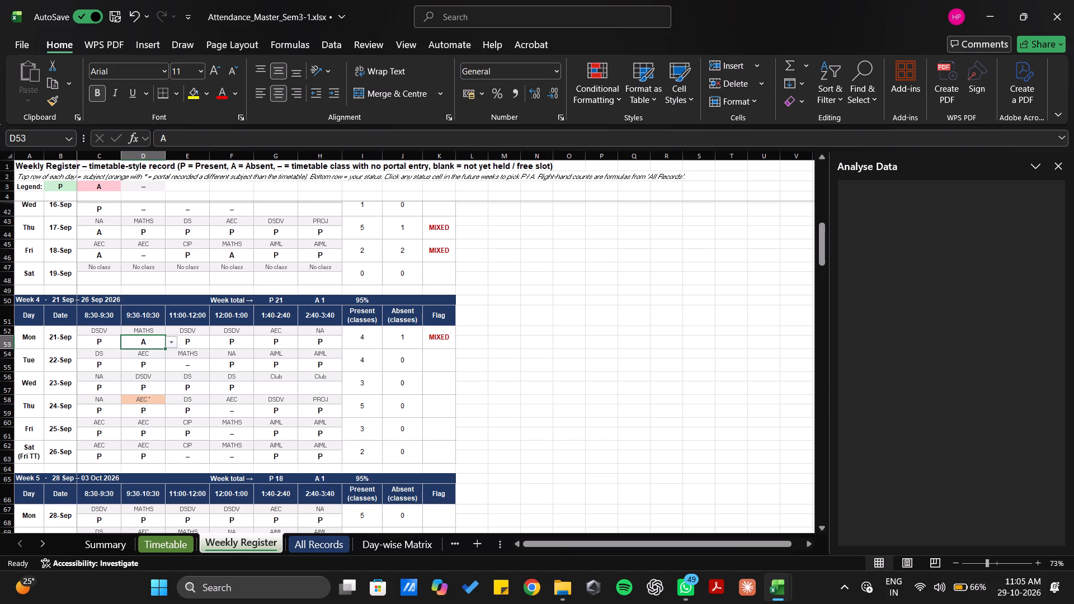
# Examine the Week 5 register and check the DSDV absence on Thursday 01-Oct.
pyautogui.scroll(-3, 153, 347)
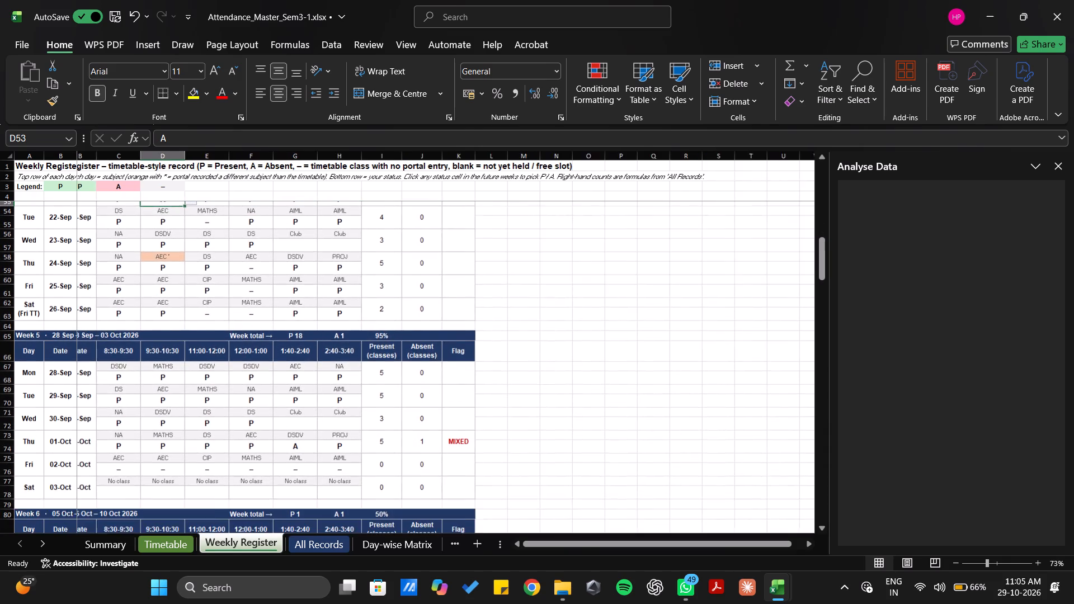
pyautogui.scroll(-1, 153, 347)
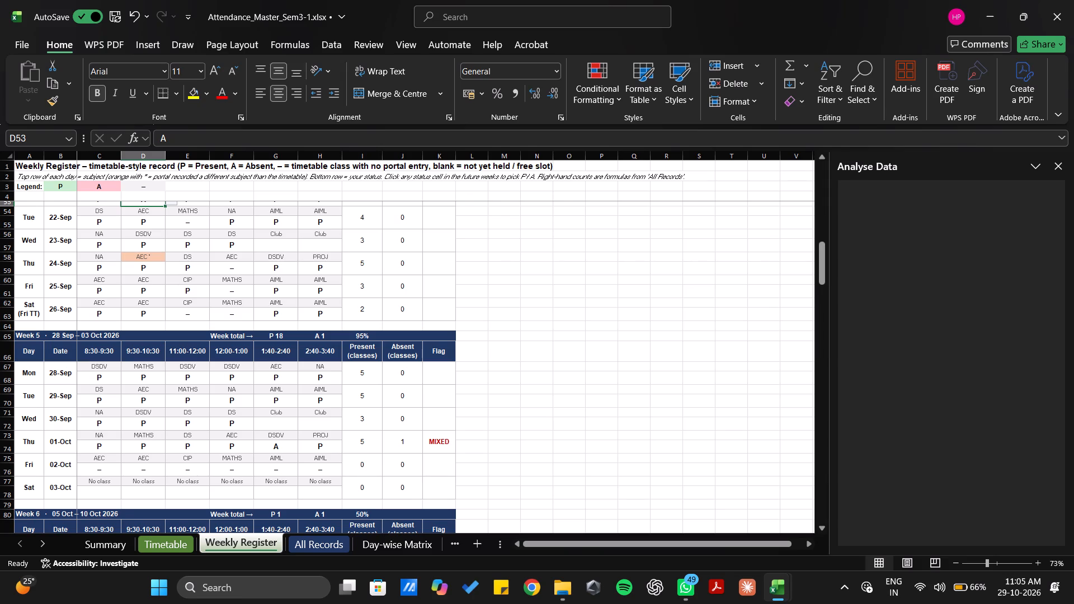
pyautogui.click(276, 452)
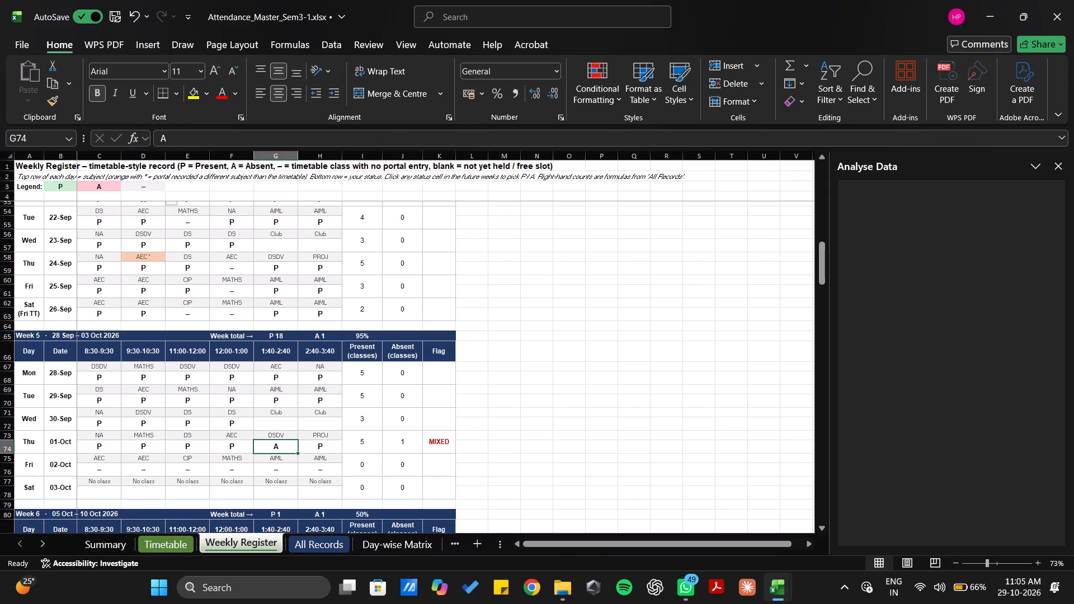
# Examine the register from Week 6 through its last week, checking the MATHS absence on Tuesday 27-Oct.
pyautogui.scroll(-1, 284, 475)
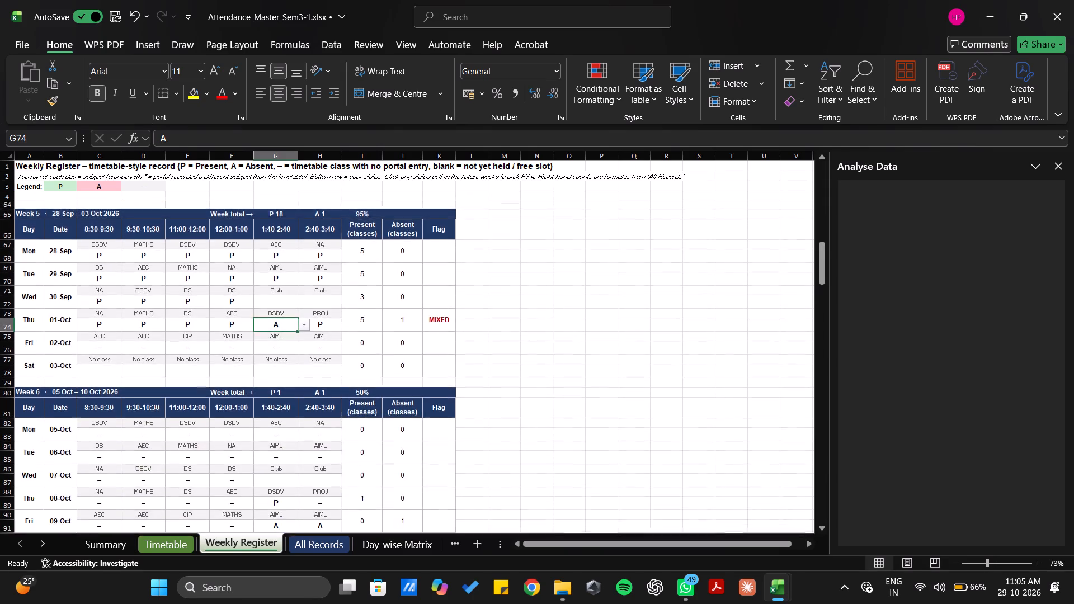
pyautogui.scroll(-2, 284, 475)
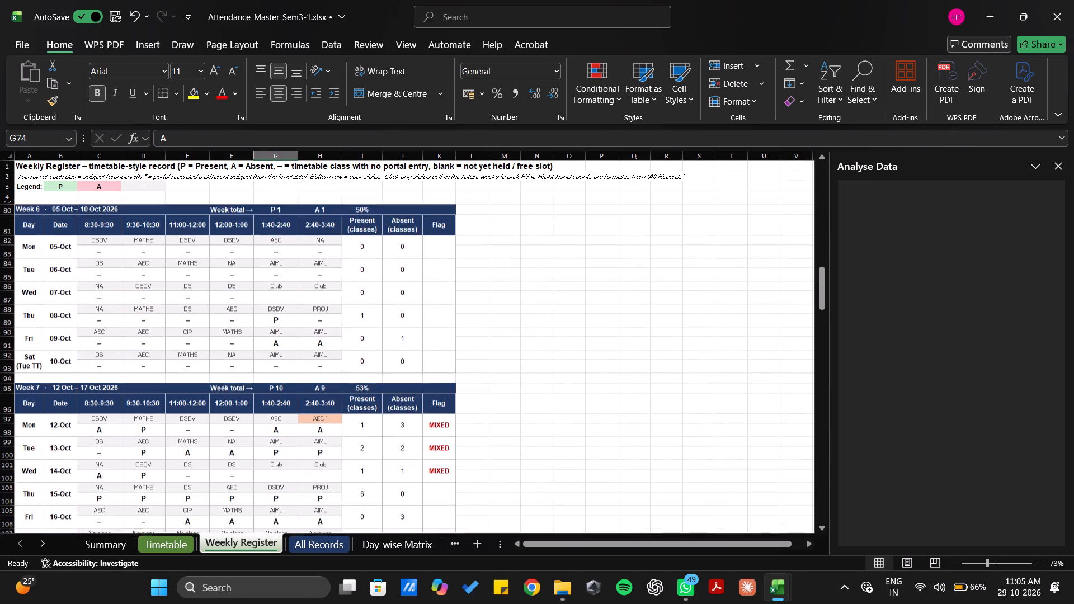
pyautogui.scroll(-1, 284, 475)
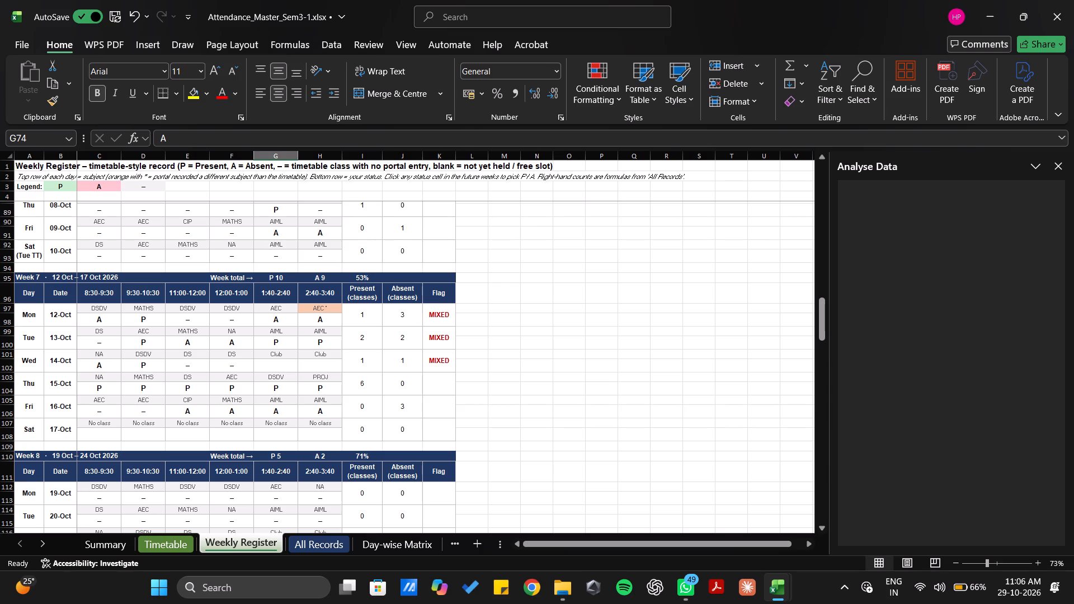
pyautogui.scroll(-2, 323, 365)
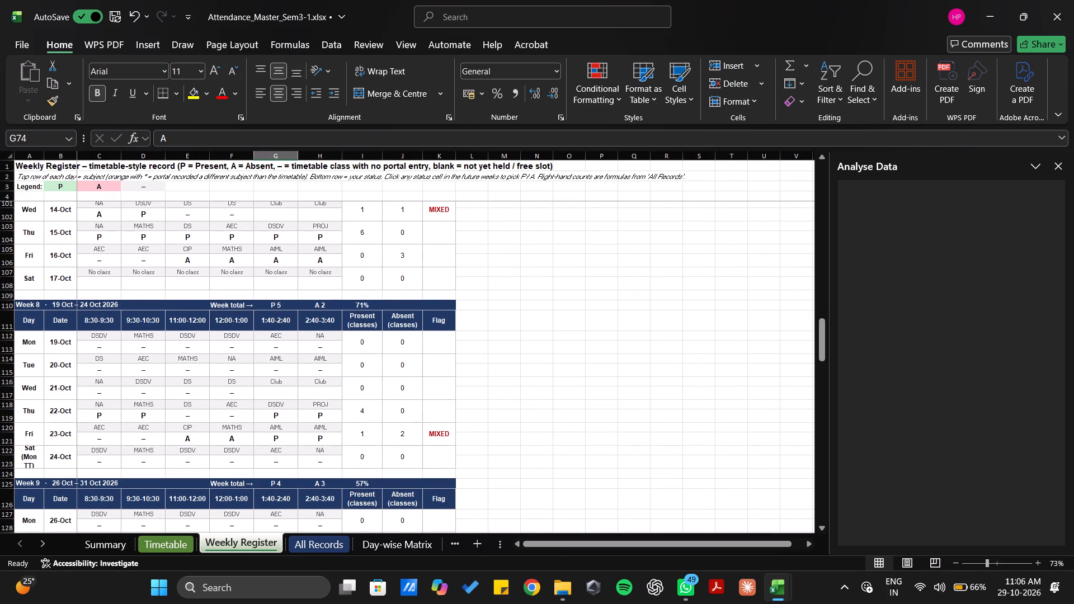
pyautogui.scroll(-2, 288, 441)
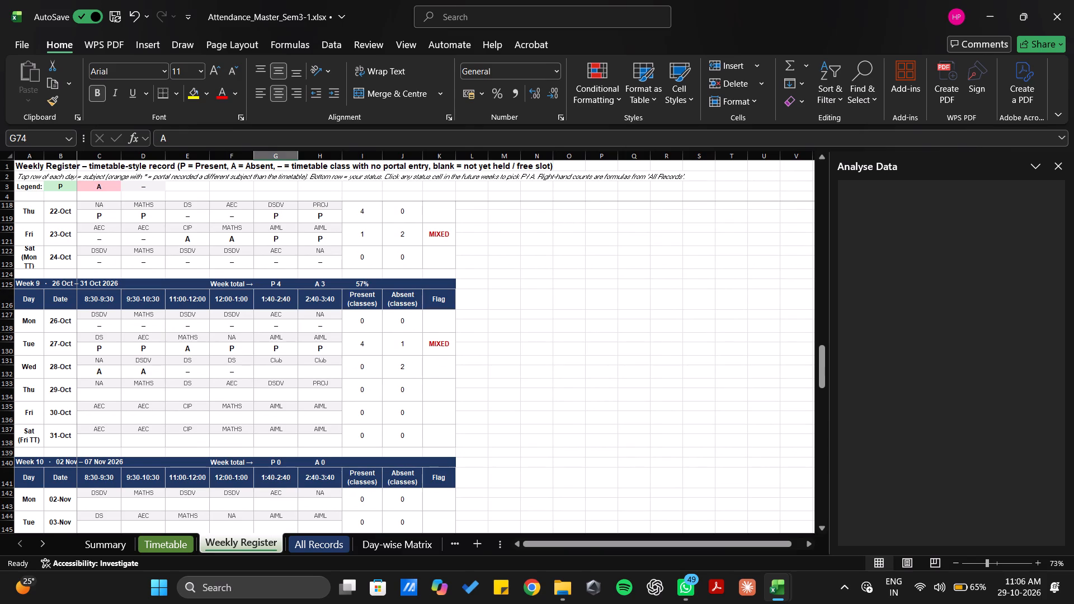
pyautogui.click(200, 353)
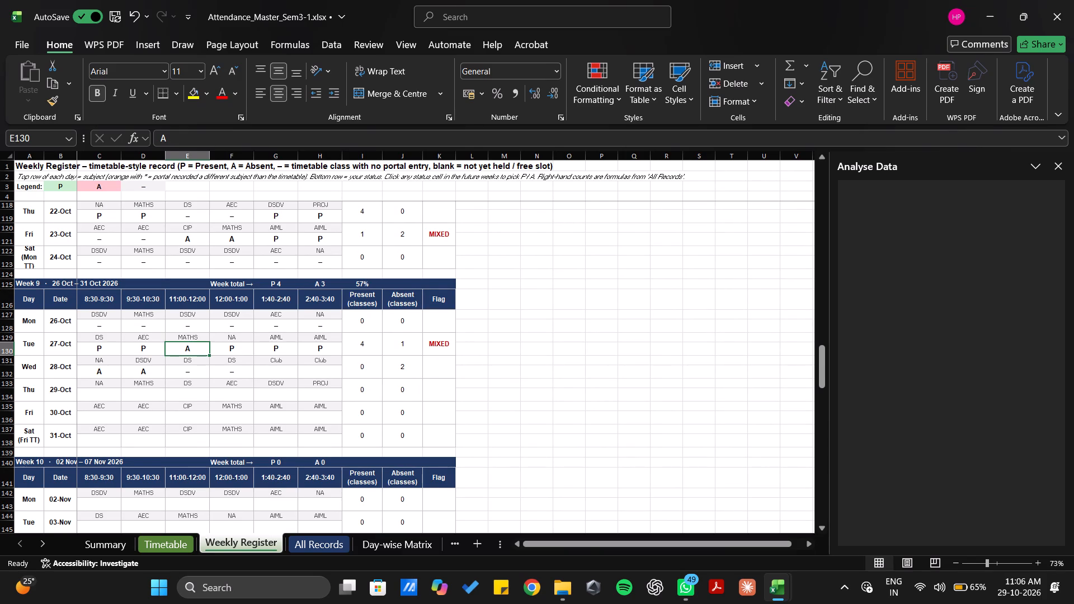
pyautogui.scroll(-4, 200, 353)
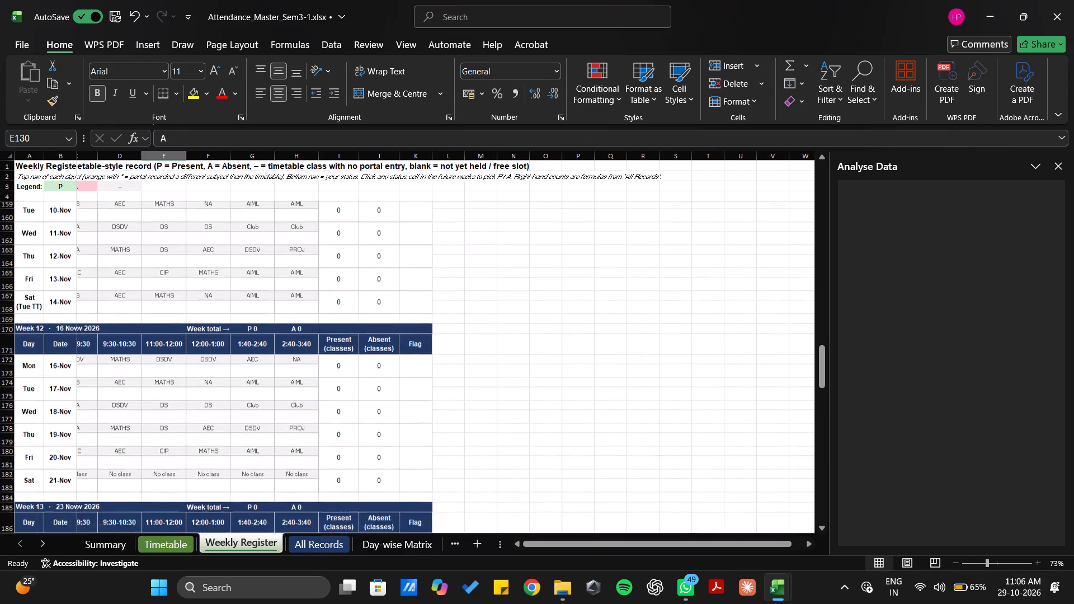
pyautogui.scroll(-6, 200, 353)
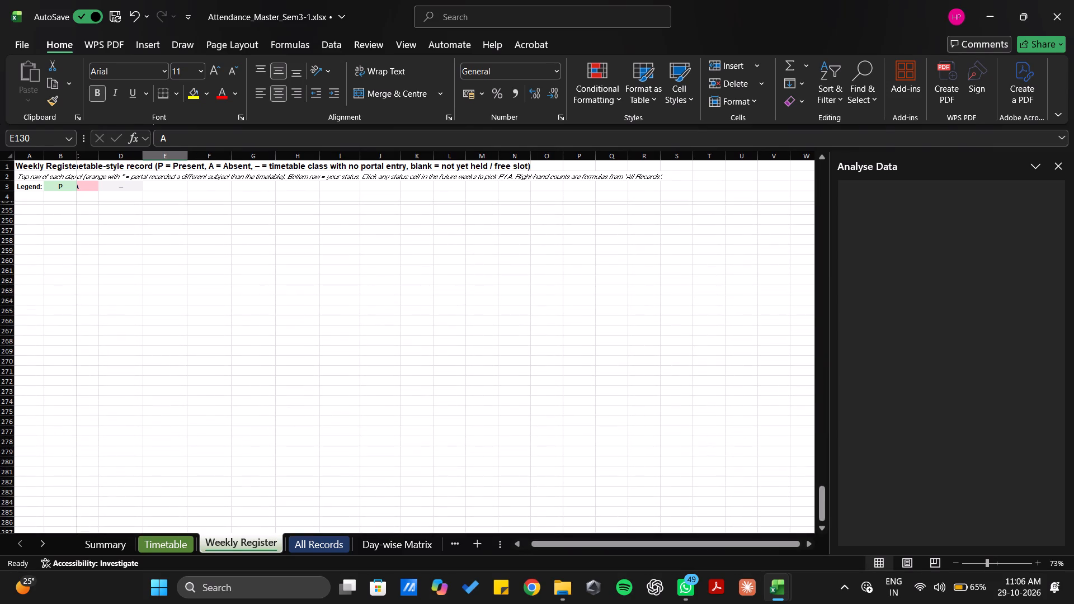
# Open the All Records sheet to view the individual class records and their suspect absence levels.
pyautogui.click(304, 535)
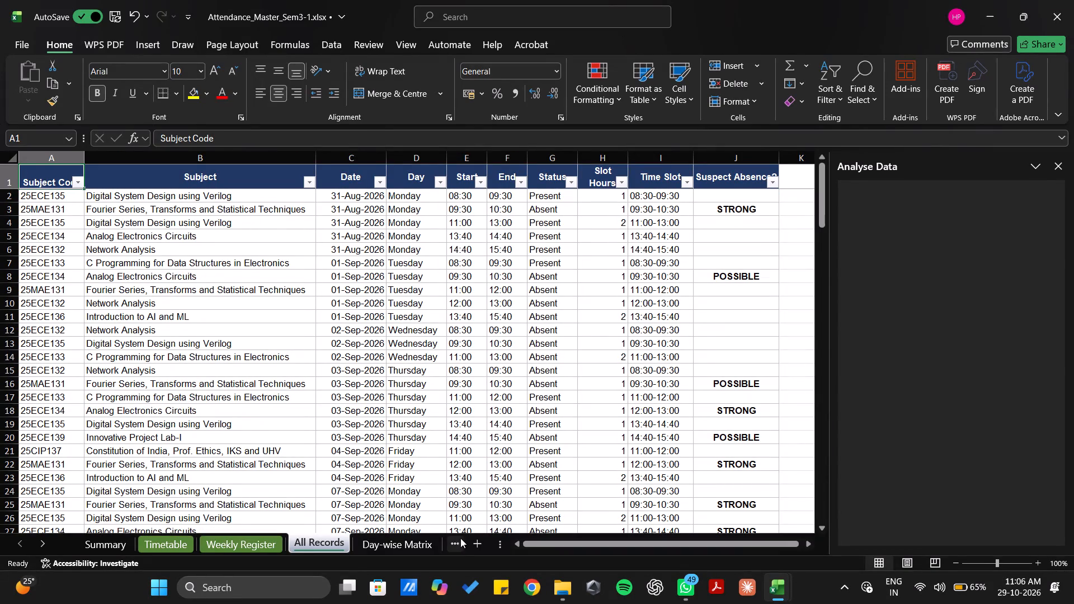
pyautogui.hscroll(-2, 413, 540)
# Open the Day-wise Matrix sheet to view the attendance grid by date and subject.
pyautogui.click(413, 540)
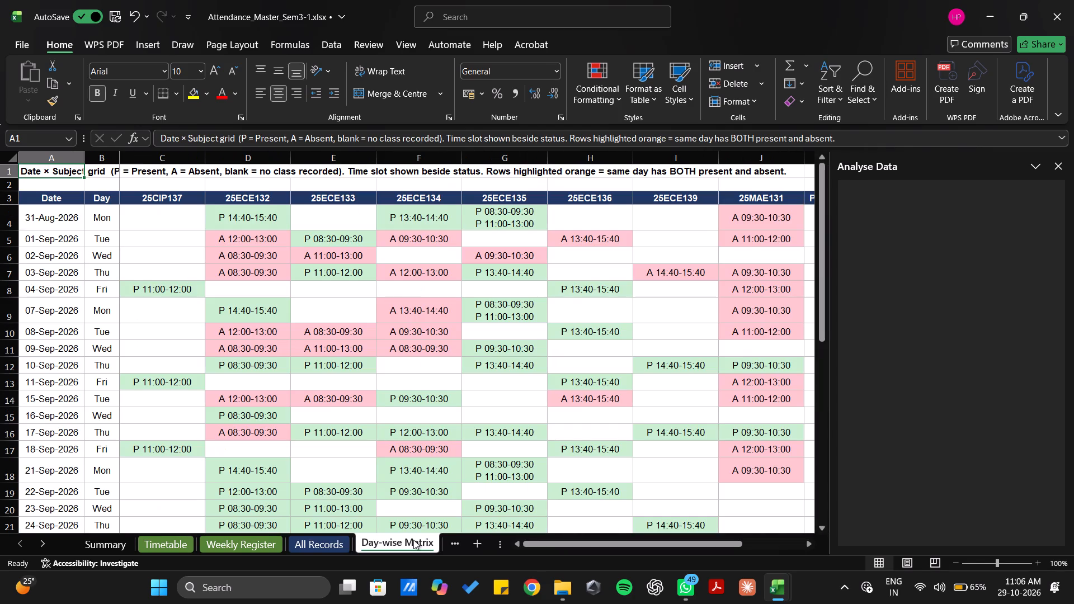
# Examine the Day-wise Matrix from 31-Aug-2026 through 28-Oct-2026, including the Present, Absent and Mixed day columns.
pyautogui.hscroll(-1, 390, 423)
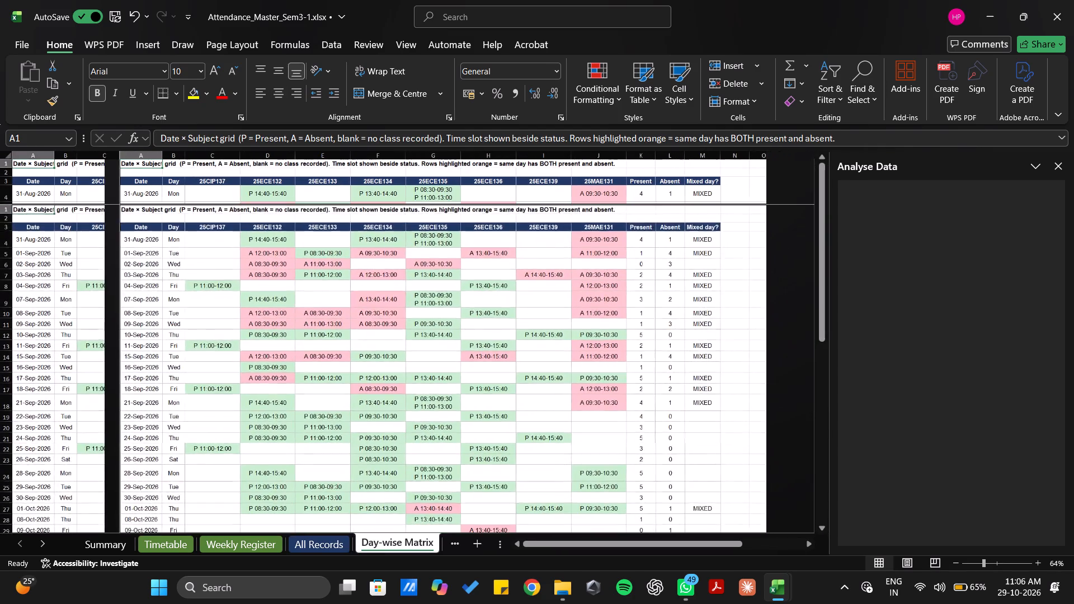
pyautogui.scroll(-2, 365, 413)
pyautogui.scroll(2, 365, 413)
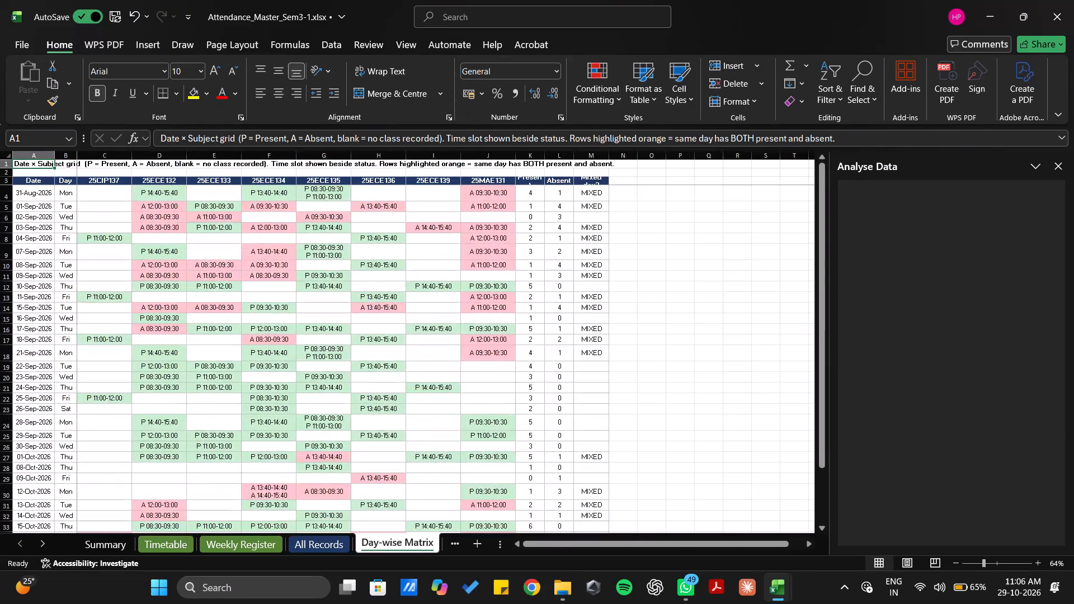
pyautogui.scroll(-2, 354, 376)
pyautogui.scroll(3, 354, 376)
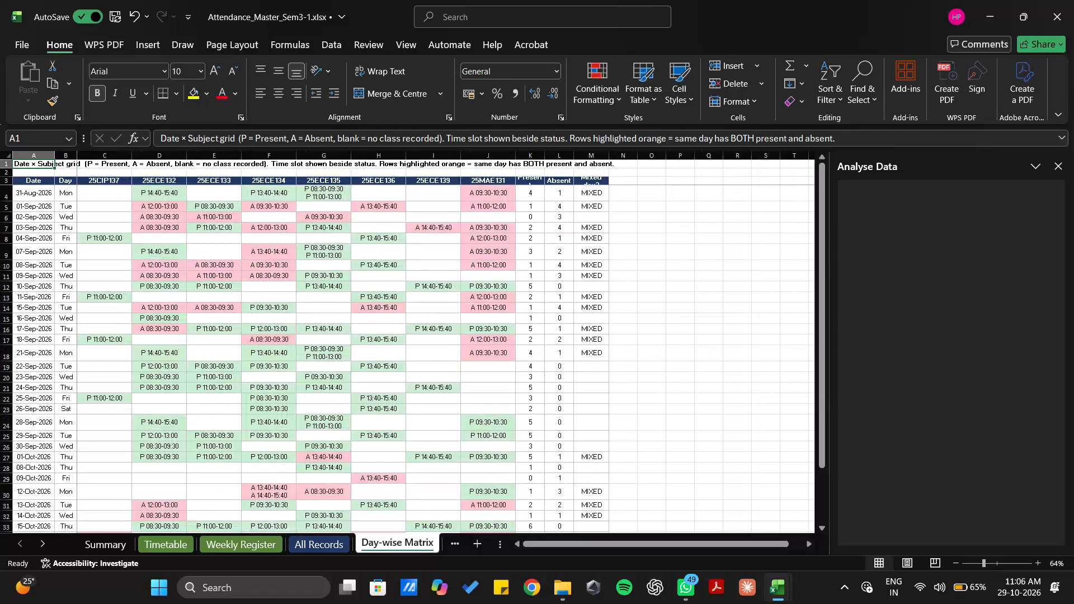
pyautogui.scroll(-1, 354, 376)
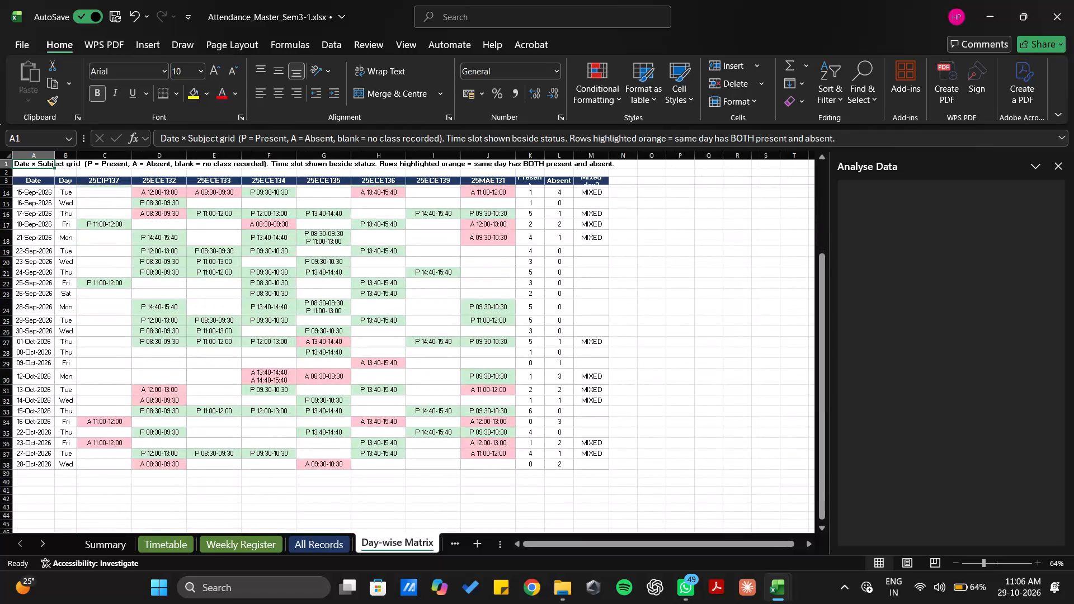
pyautogui.scroll(3, 375, 460)
# Close the Attendance_Master_Sem3-1 workbook and return to the whatsapp folder.
pyautogui.click(1073, 0)
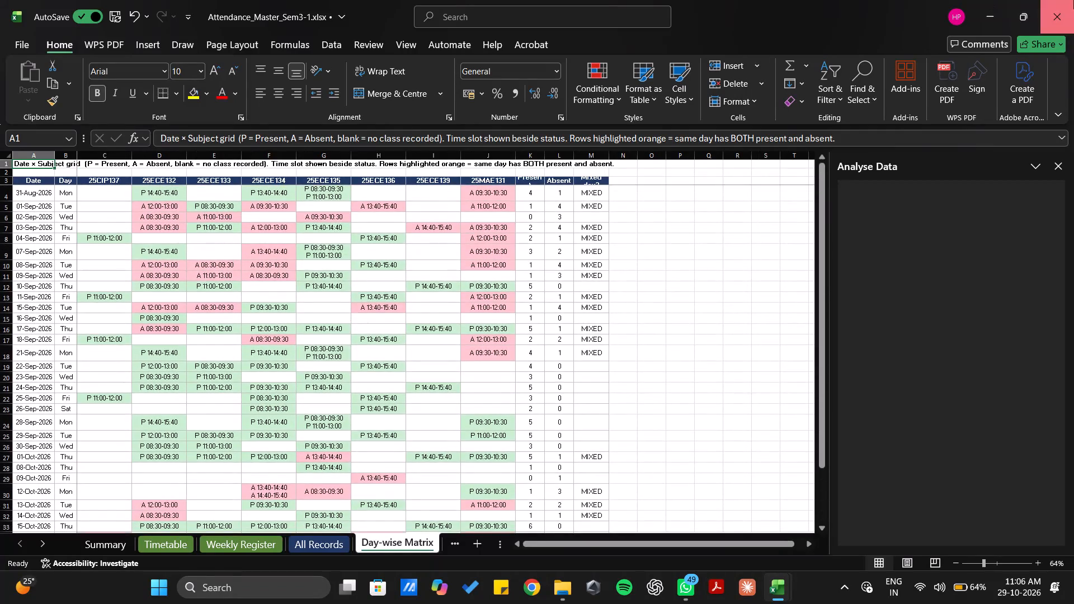
pyautogui.click(1073, 0)
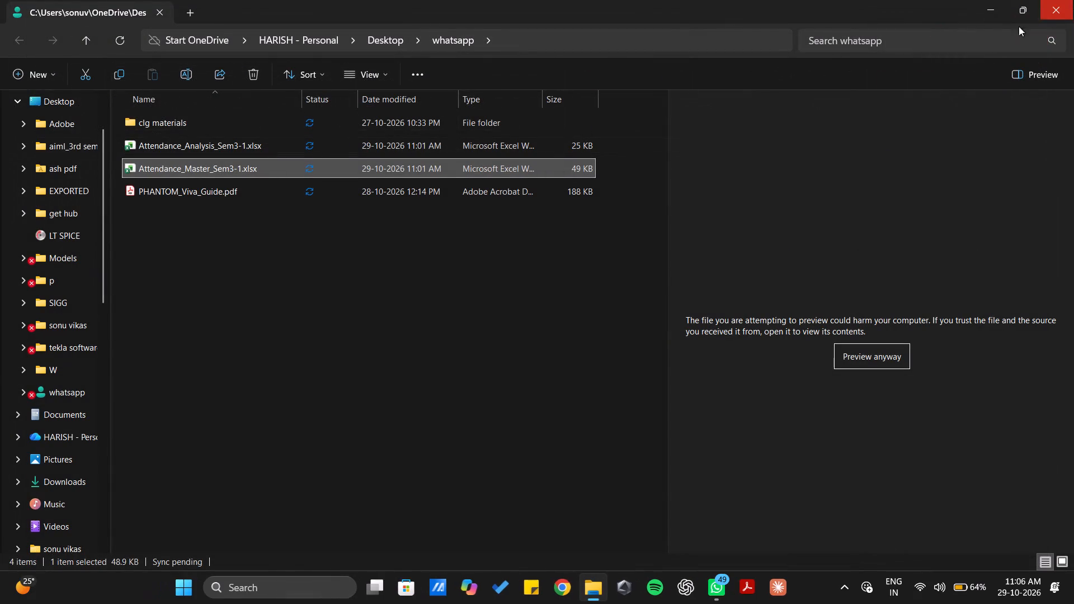
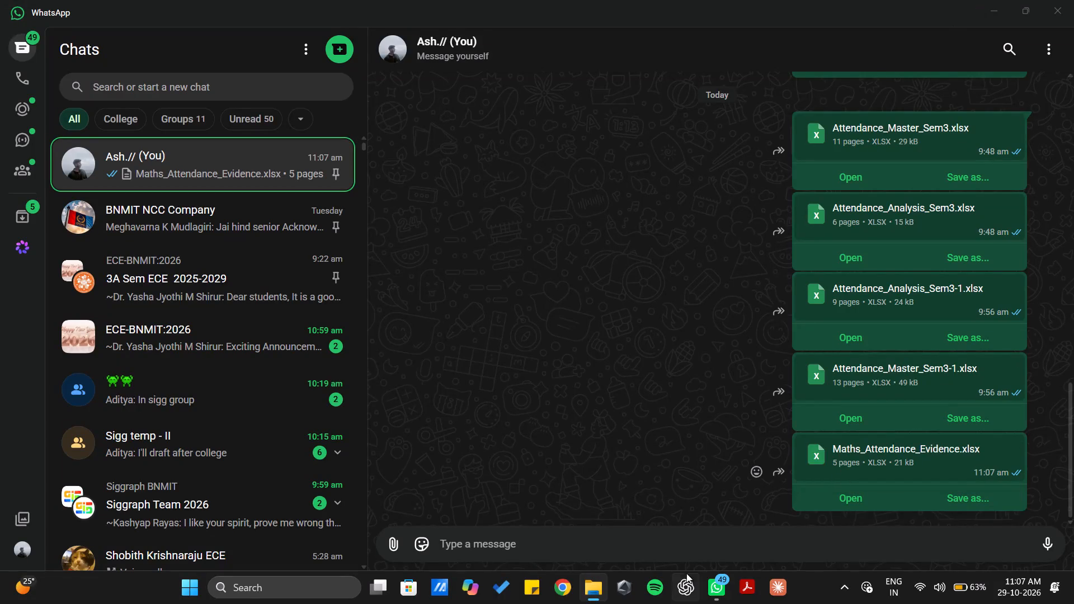
# Switch to File Explorer and open Maths_Attendance_Evidence.xlsx from the whatsapp folder.
pyautogui.click(599, 575)
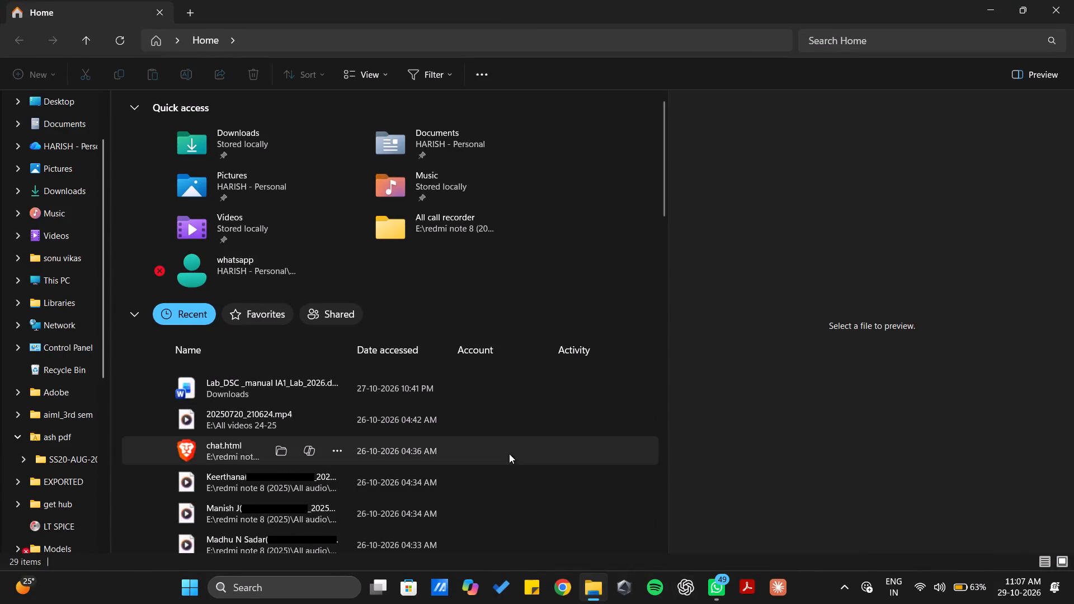
pyautogui.doubleClick(244, 279)
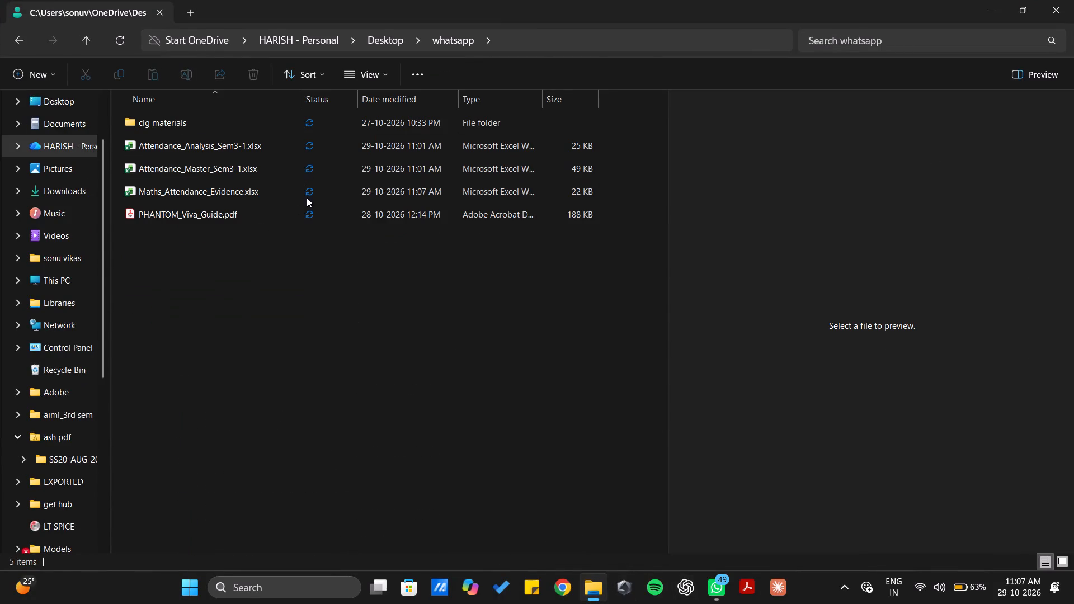
pyautogui.doubleClick(307, 197)
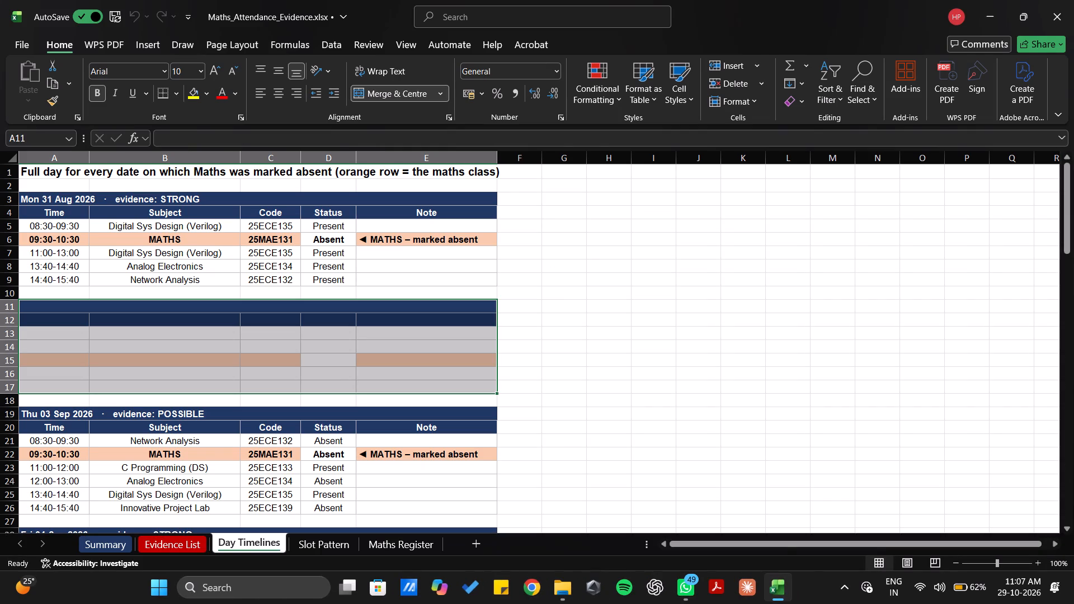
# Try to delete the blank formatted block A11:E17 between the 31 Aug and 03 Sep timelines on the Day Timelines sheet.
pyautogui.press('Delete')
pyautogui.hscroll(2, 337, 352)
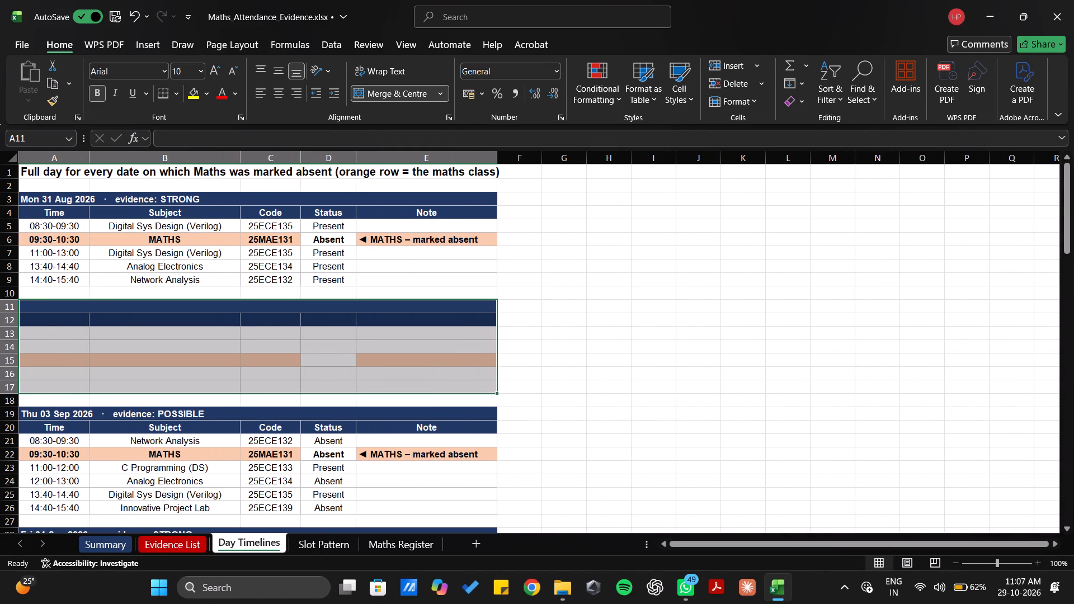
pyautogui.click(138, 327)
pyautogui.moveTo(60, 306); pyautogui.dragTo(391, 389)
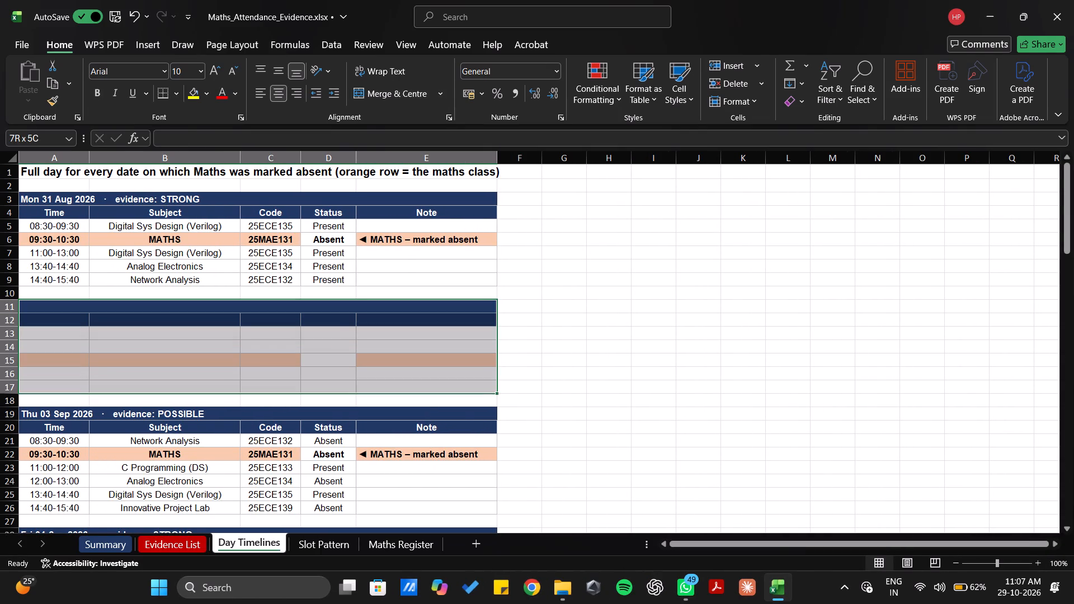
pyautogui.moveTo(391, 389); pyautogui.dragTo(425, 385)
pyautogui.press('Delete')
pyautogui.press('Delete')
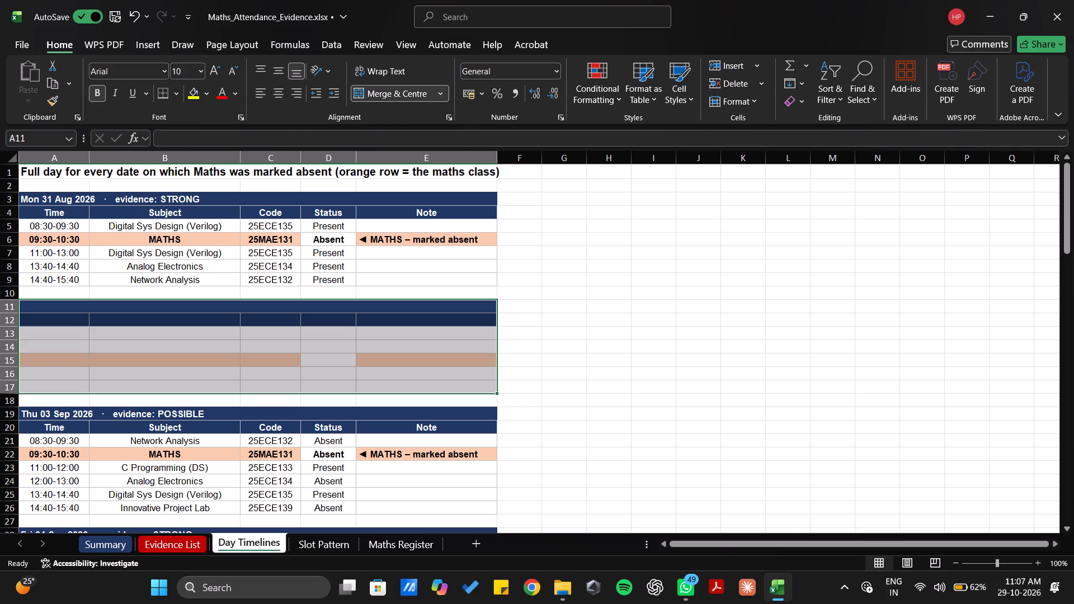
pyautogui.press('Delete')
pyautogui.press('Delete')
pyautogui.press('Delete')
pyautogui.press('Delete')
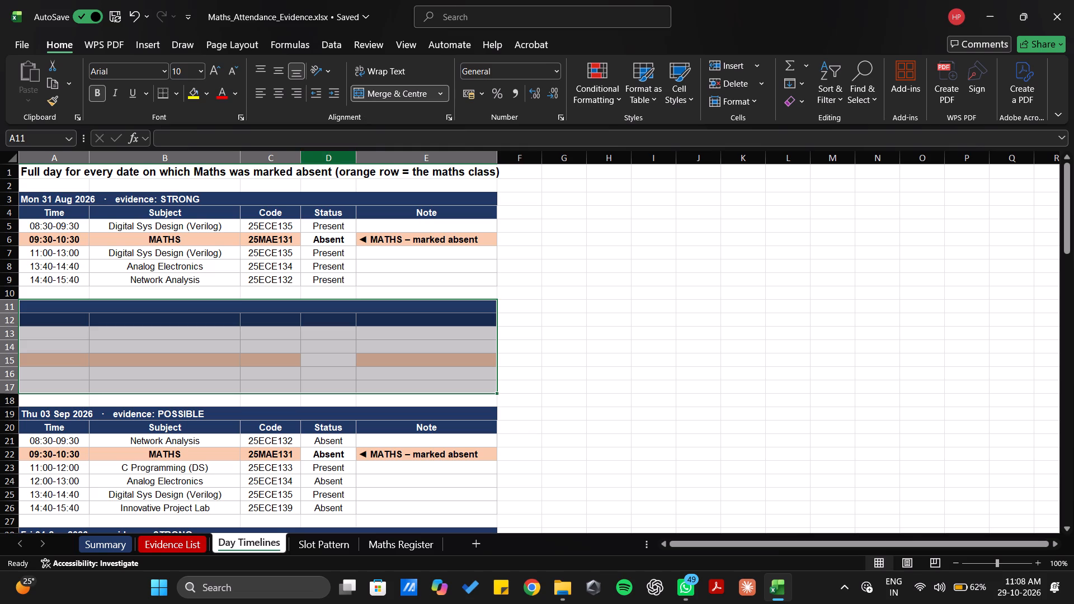
# Examine the September day blocks further down the Day Timelines sheet.
pyautogui.scroll(-4, 227, 306)
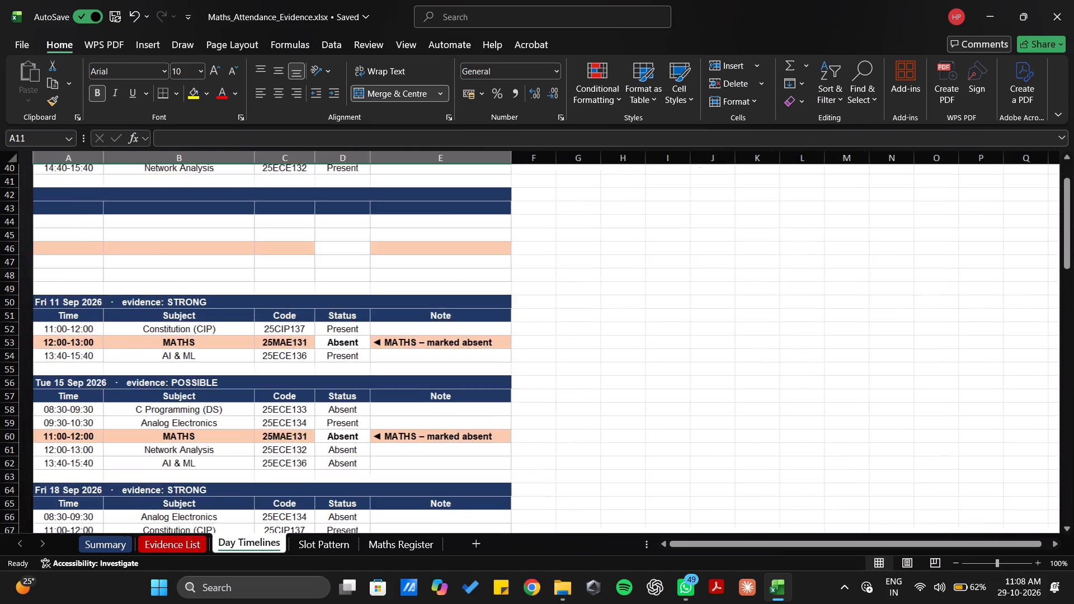
# Delete the cells of the emptied day block A11:E17, below the Mon 31 Aug 2026 table, shifting the rows up.
pyautogui.scroll(-3, 227, 306)
pyautogui.scroll(13, 227, 306)
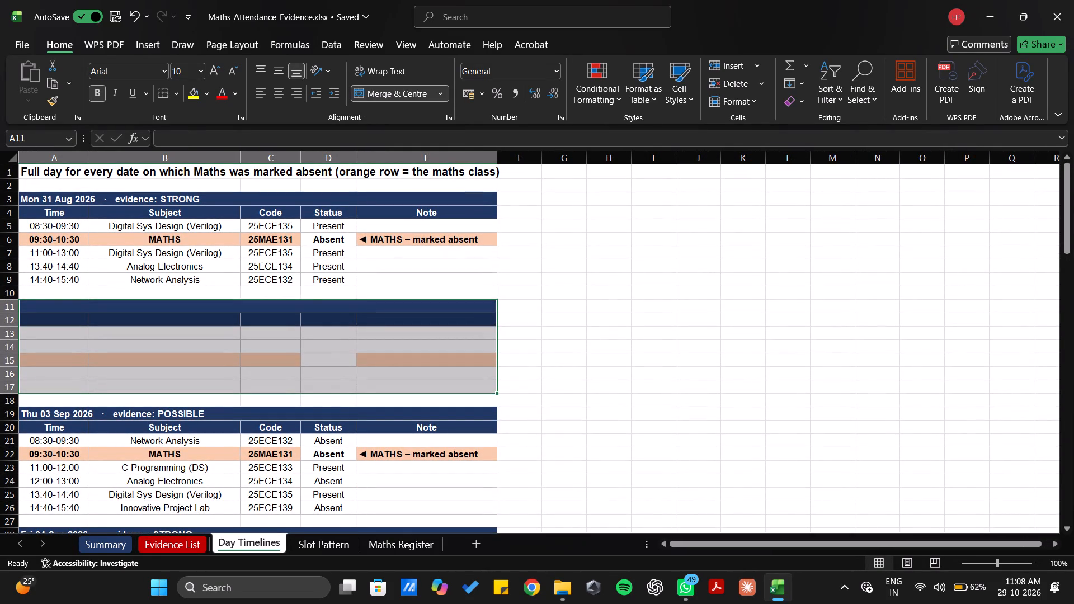
pyautogui.click(750, 82)
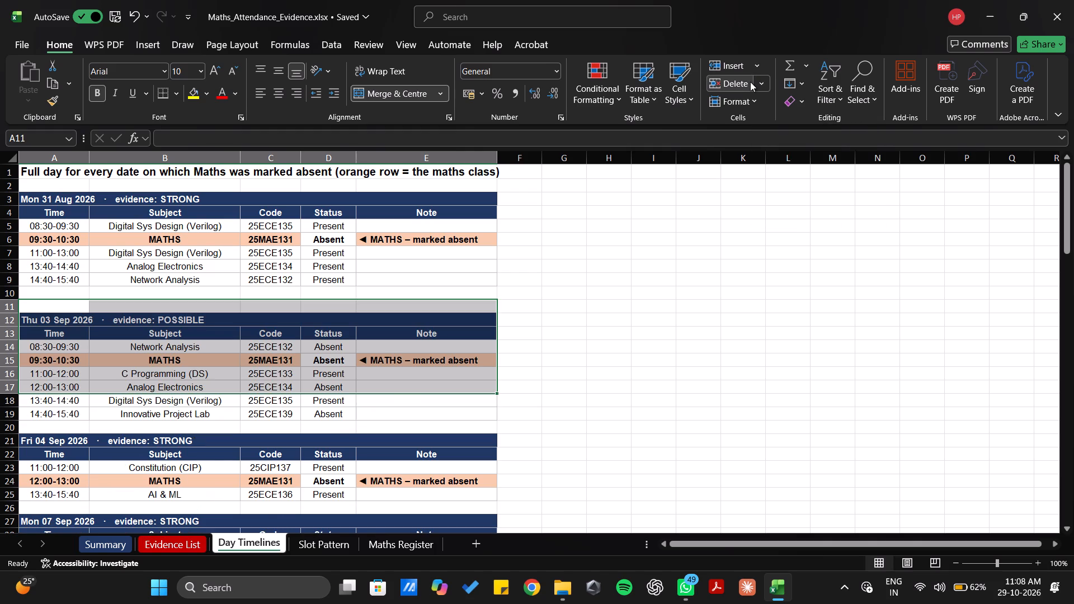
# Delete the cells of the emptied day block A35:E41, below the Mon 07 Sep 2026 table, shifting the rows up.
pyautogui.scroll(-3, 580, 214)
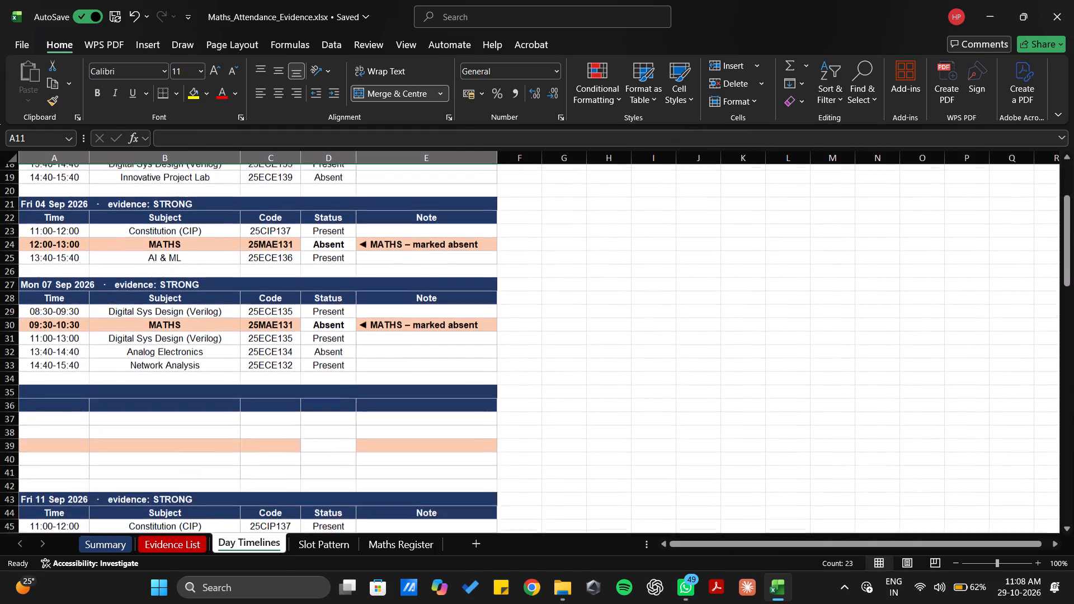
pyautogui.scroll(-1, 580, 214)
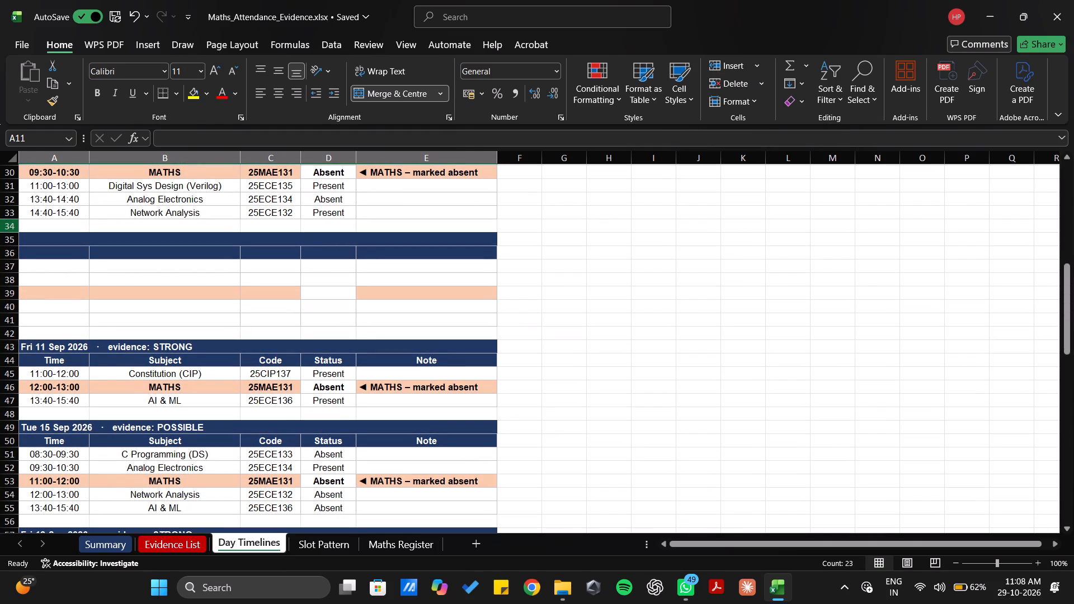
pyautogui.doubleClick(30, 238)
pyautogui.doubleClick(30, 238)
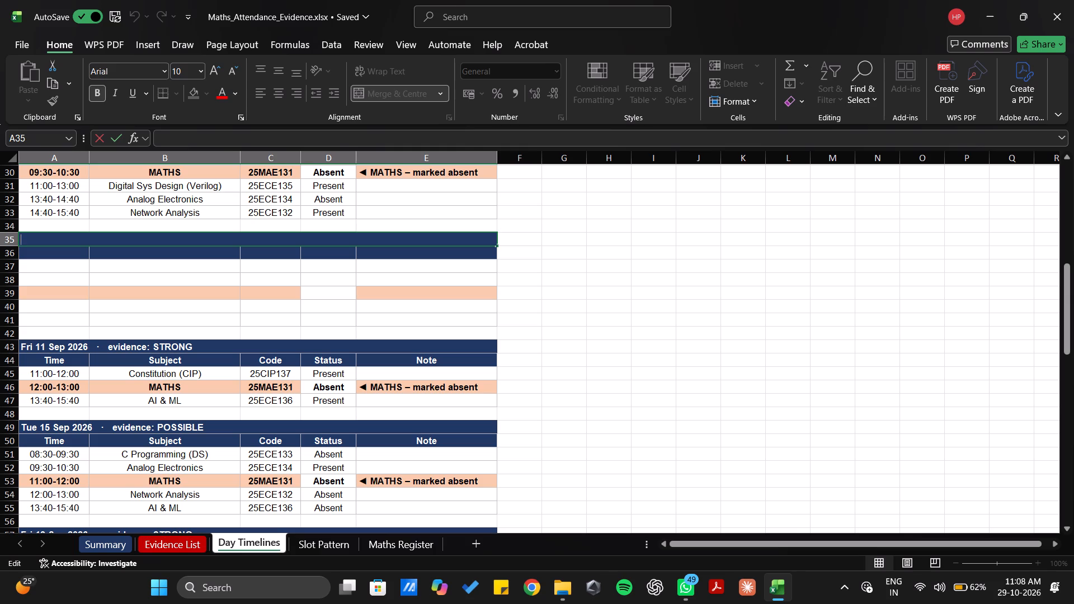
pyautogui.click(523, 243)
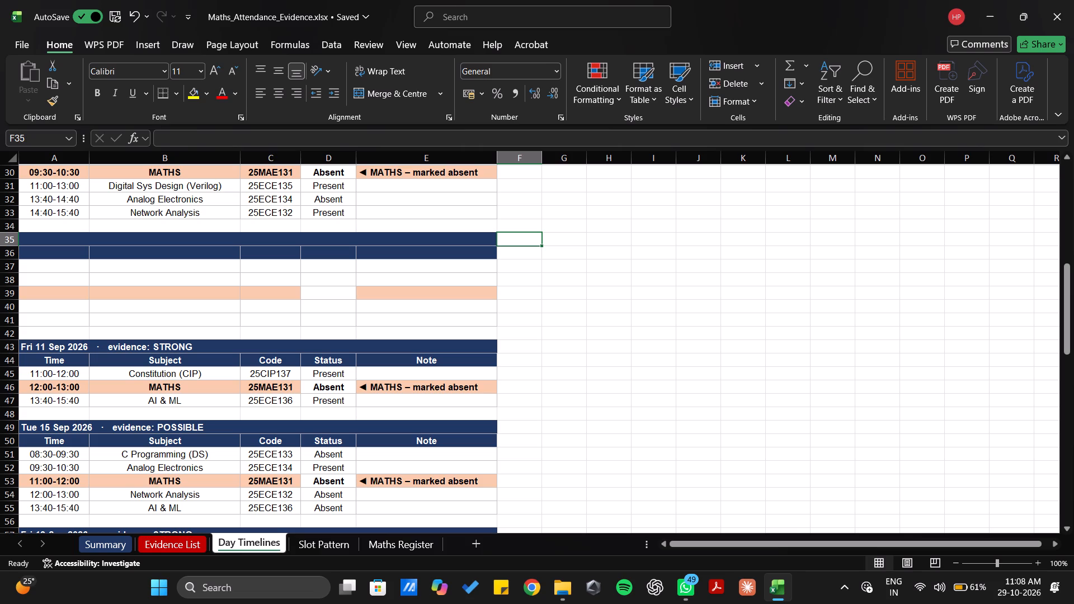
pyautogui.click(28, 244)
pyautogui.moveTo(28, 244); pyautogui.dragTo(202, 260)
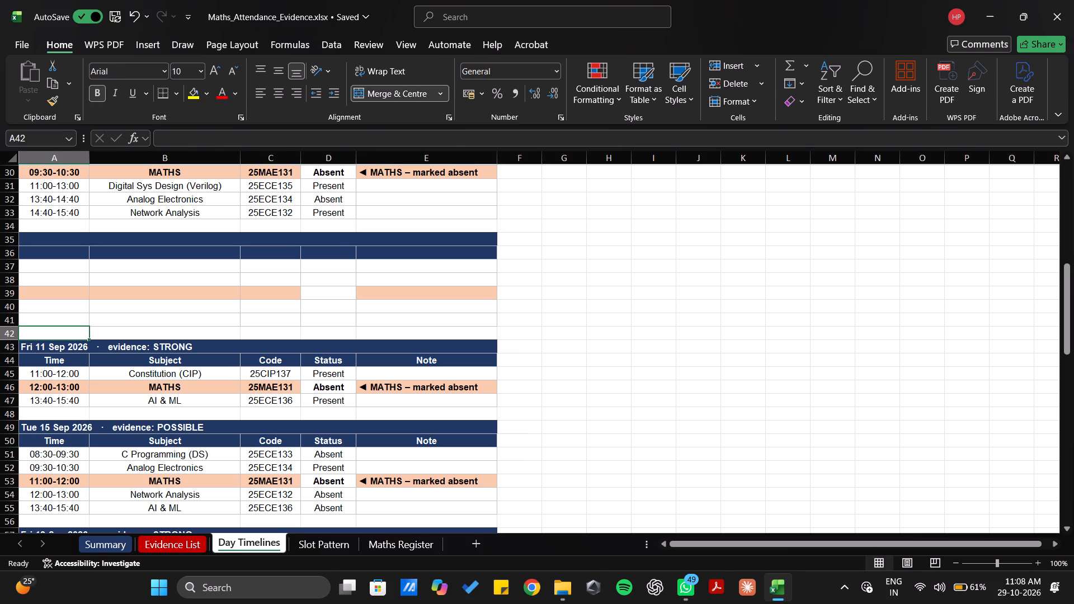
pyautogui.click(59, 237)
pyautogui.moveTo(59, 237); pyautogui.dragTo(260, 276)
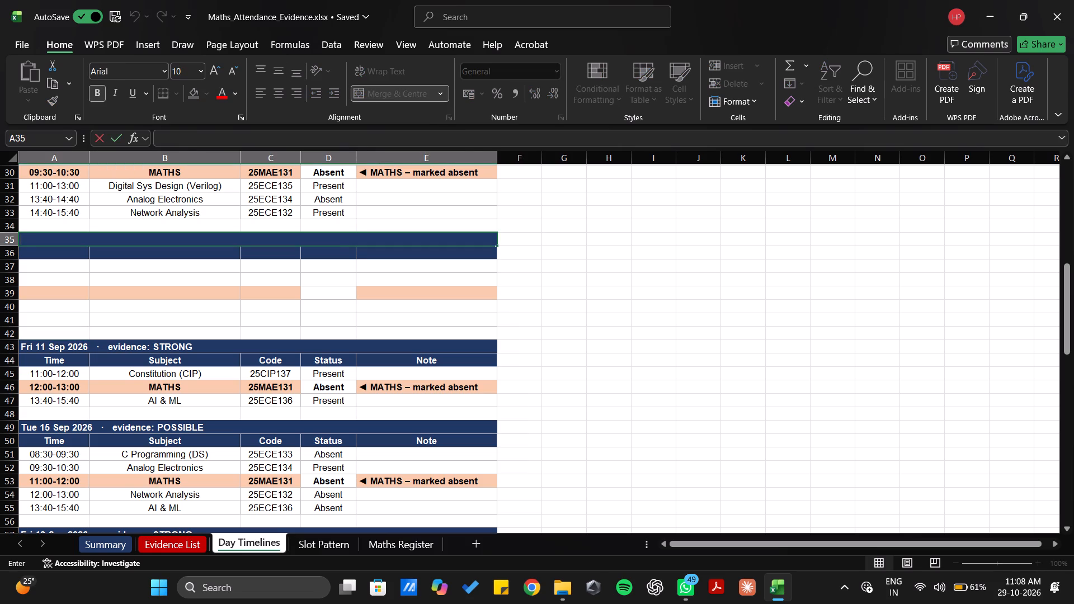
pyautogui.click(492, 322)
pyautogui.moveTo(492, 322); pyautogui.dragTo(455, 319)
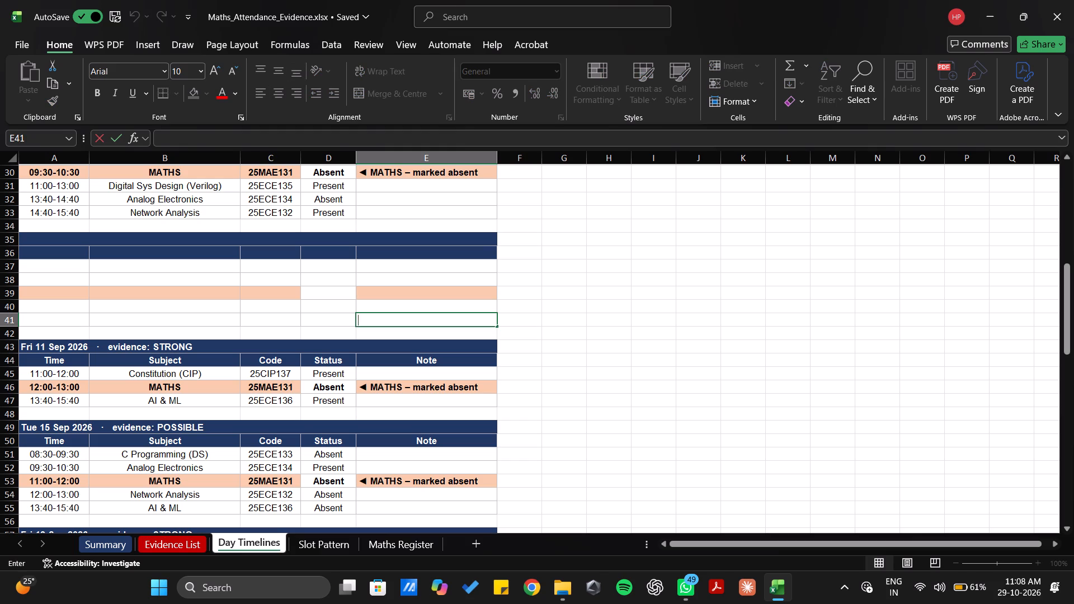
pyautogui.click(512, 315)
pyautogui.click(484, 324)
pyautogui.moveTo(484, 324); pyautogui.dragTo(239, 291)
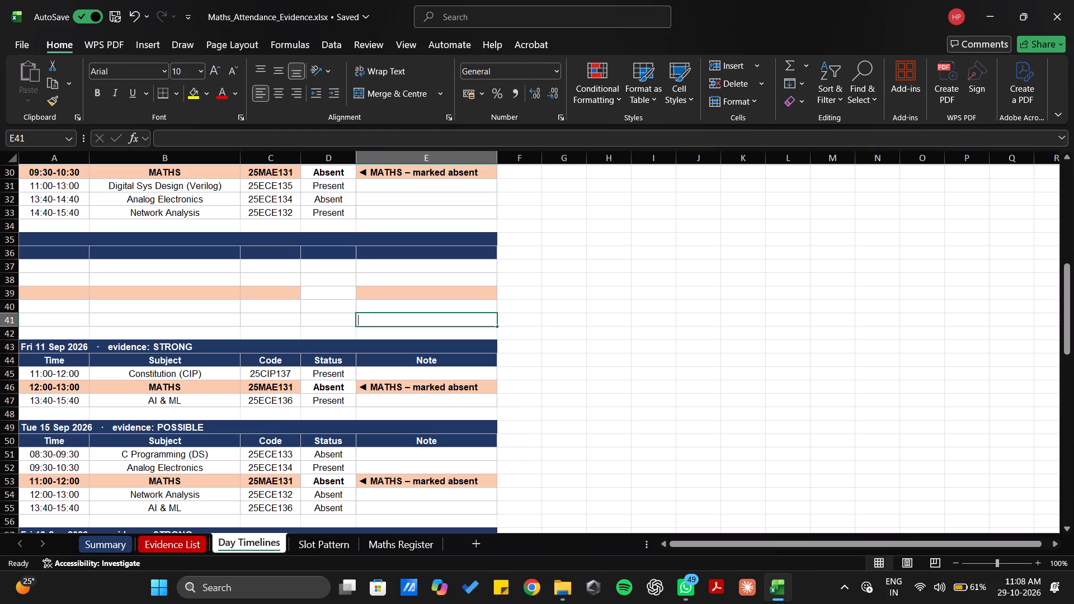
pyautogui.moveTo(239, 291); pyautogui.dragTo(166, 286)
pyautogui.click(41, 244)
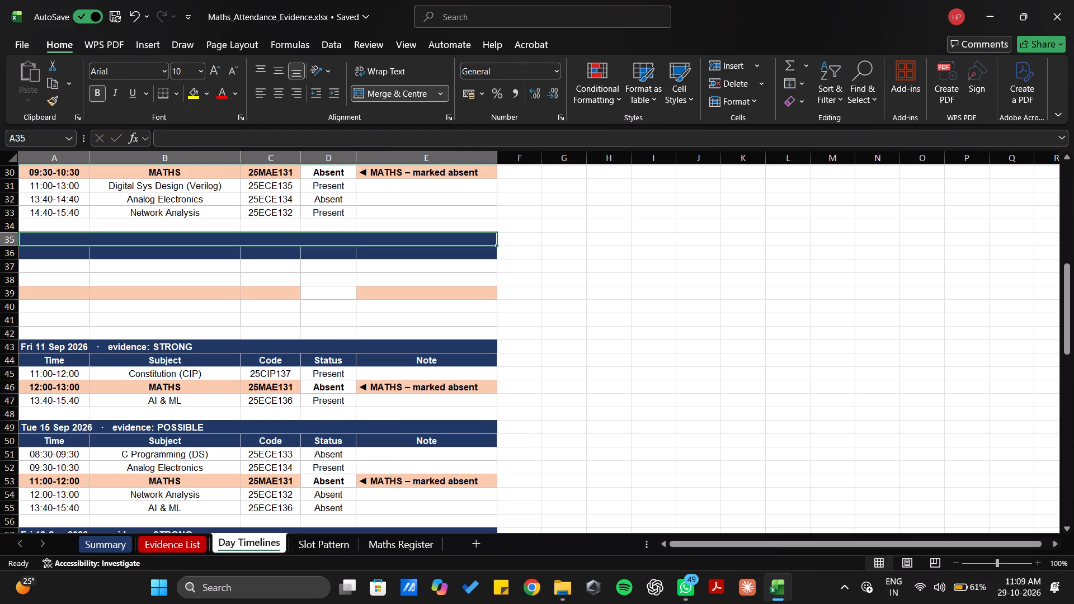
pyautogui.moveTo(495, 246); pyautogui.dragTo(487, 321)
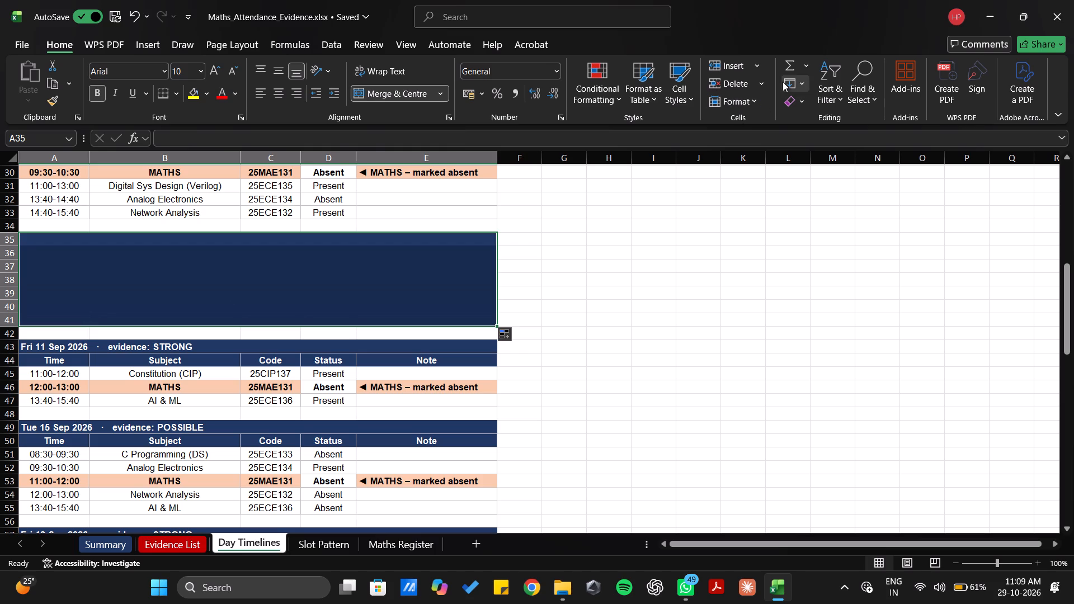
pyautogui.click(723, 82)
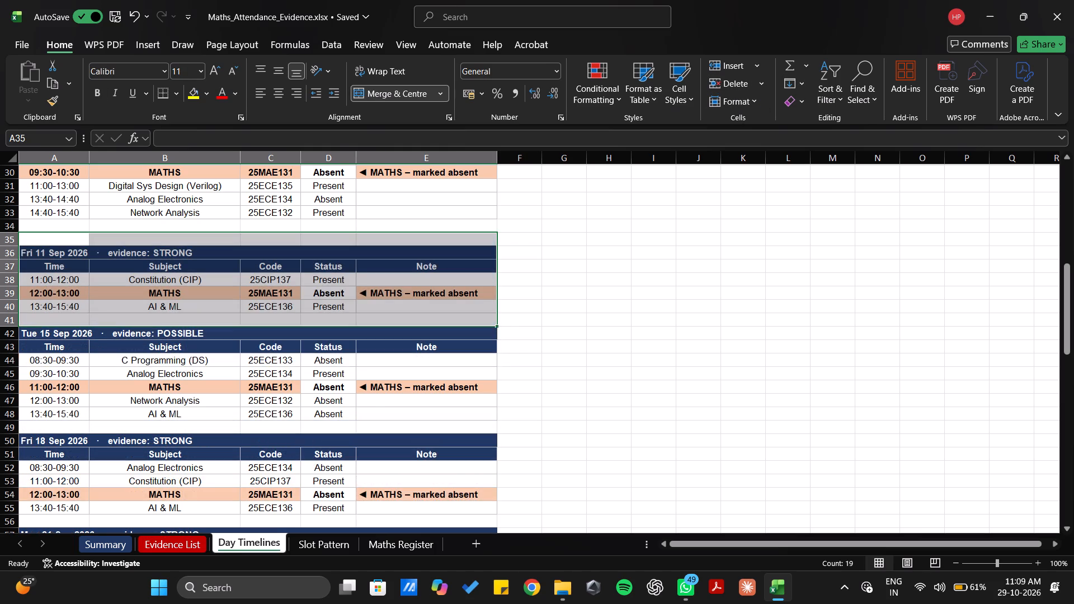
# Delete the cells of the emptied day block A72:E76, below the Tue 13 Oct 2026 table, shifting the rows up.
pyautogui.scroll(-5, 153, 368)
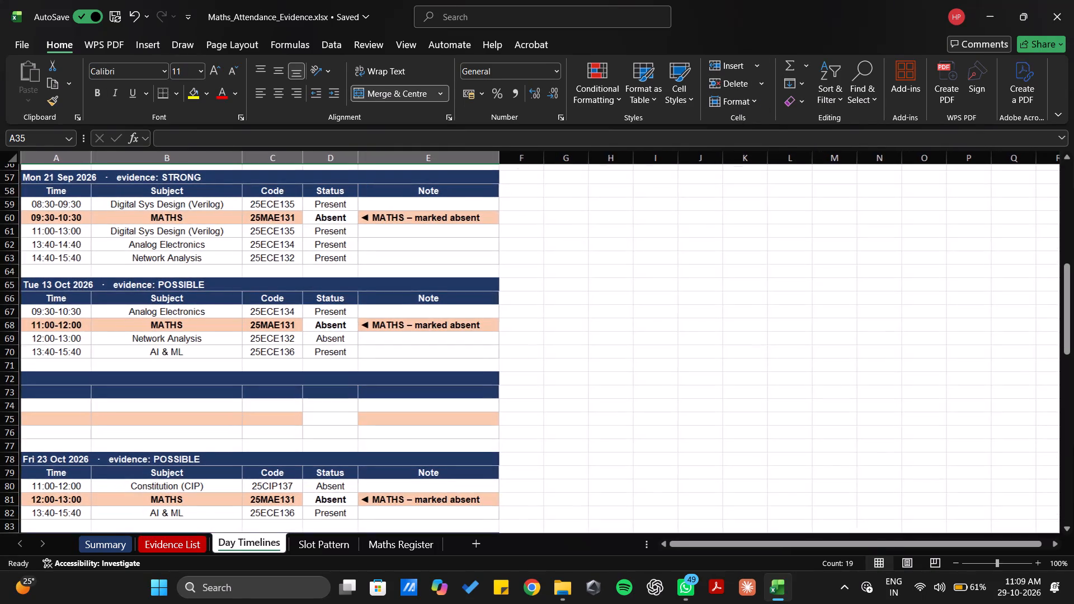
pyautogui.click(45, 380)
pyautogui.moveTo(29, 378); pyautogui.dragTo(284, 428)
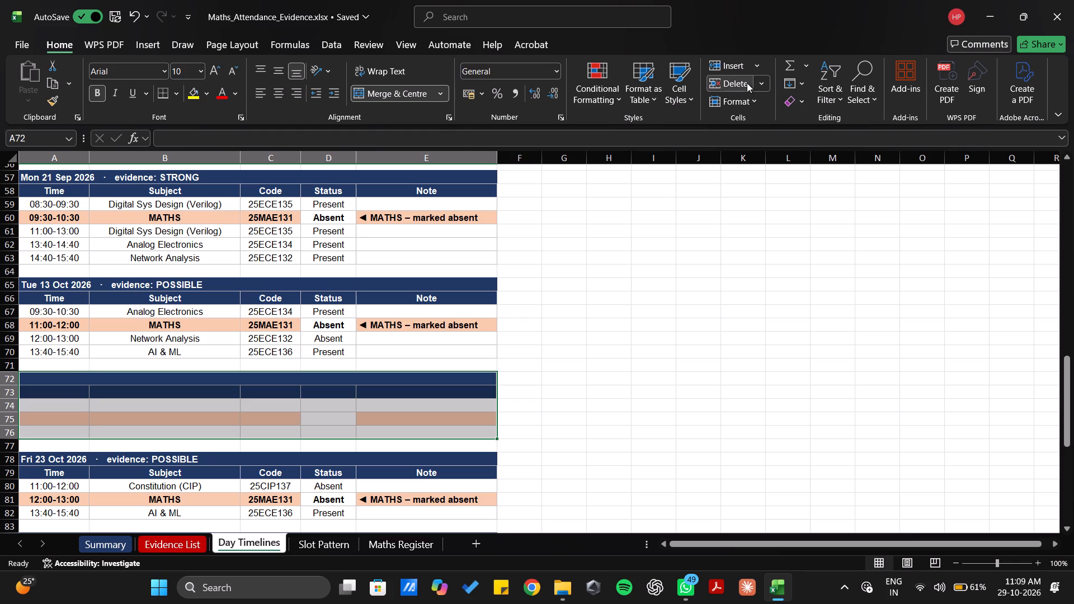
pyautogui.click(747, 83)
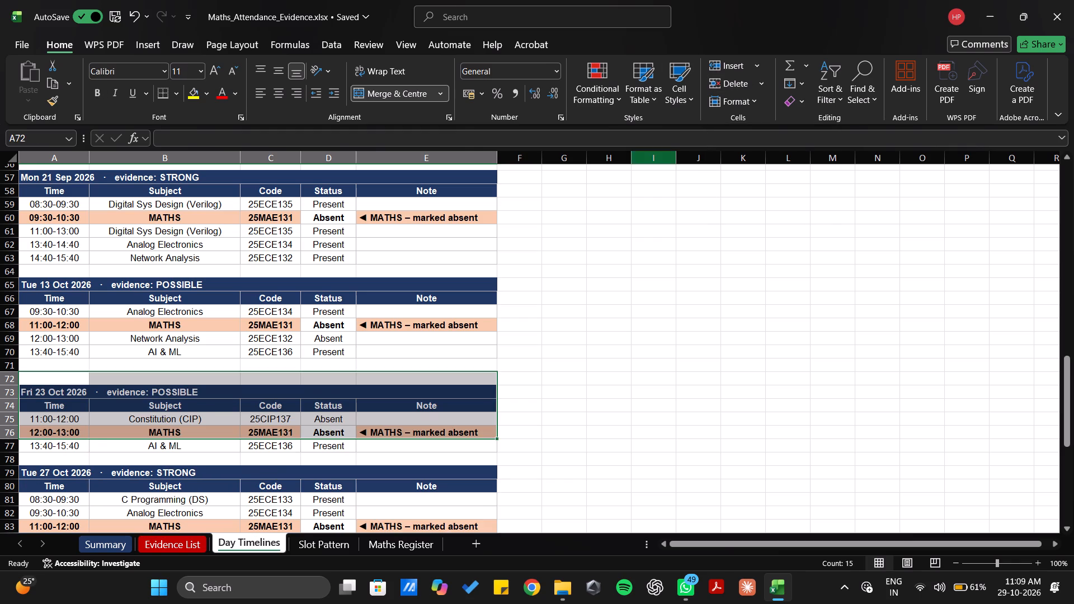
# Examine the Day Timelines sheet from its first day block through its last, checking for leftover empty blocks and evidence levels.
pyautogui.scroll(-1, 587, 218)
pyautogui.scroll(3, 587, 218)
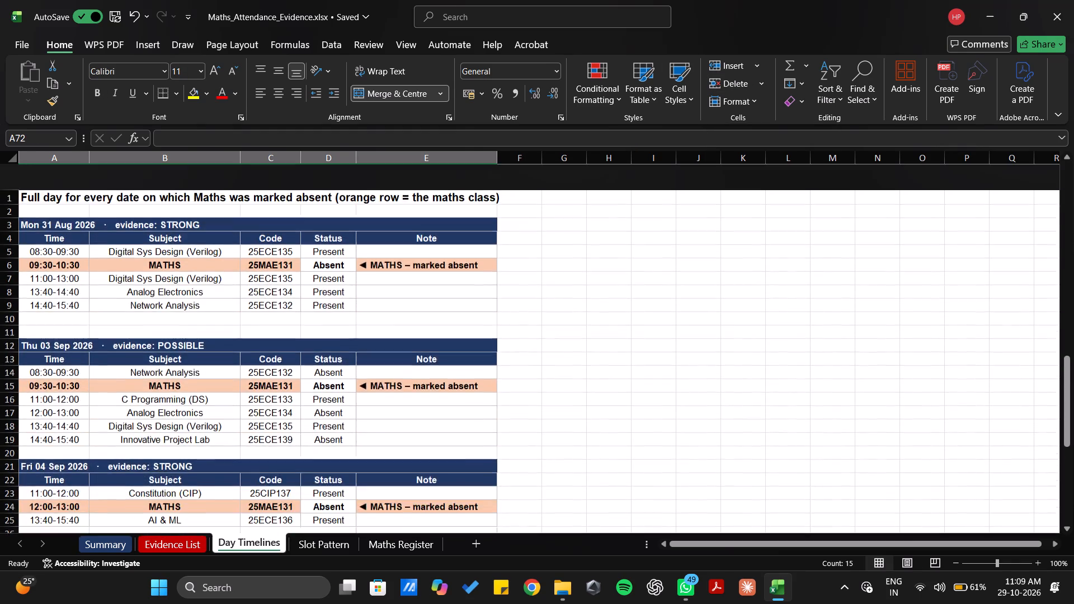
pyautogui.scroll(-1, 587, 218)
pyautogui.click(587, 218)
pyautogui.scroll(1, 587, 218)
pyautogui.scroll(-1, 587, 218)
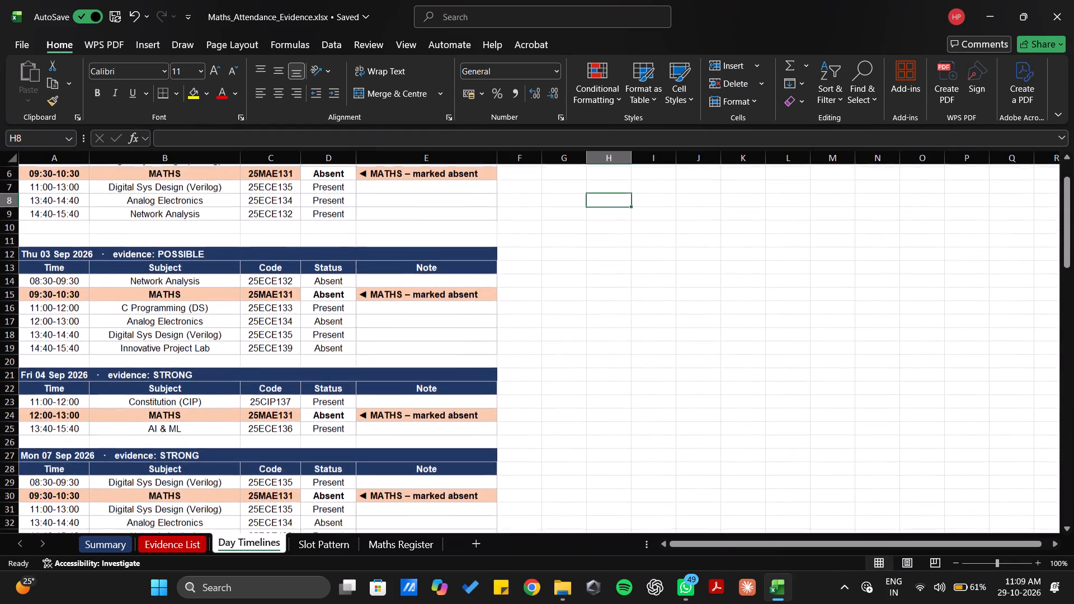
pyautogui.scroll(-3, 587, 218)
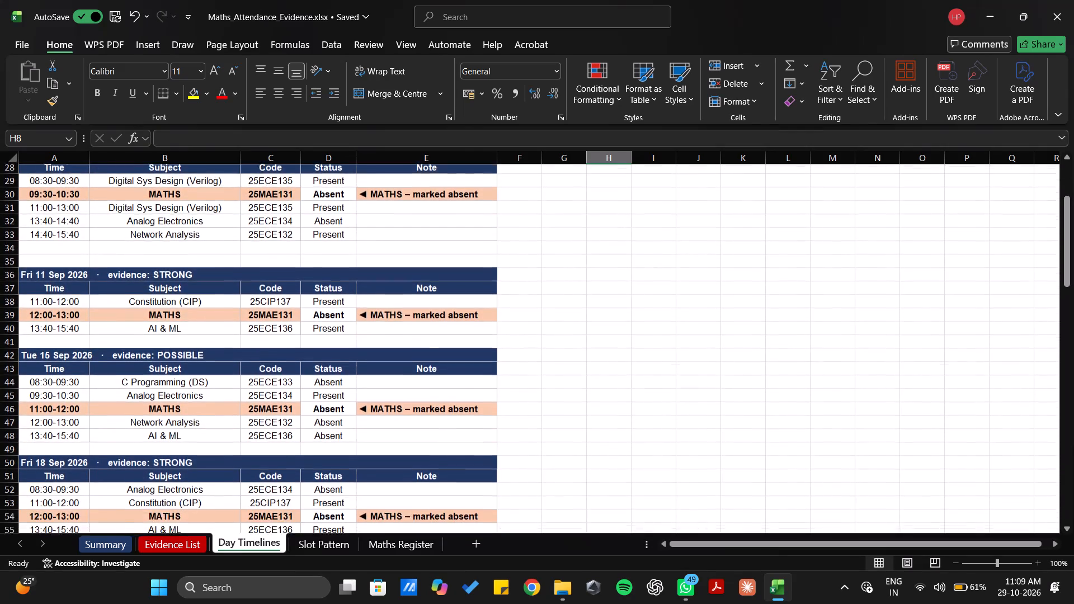
pyautogui.scroll(-3, 587, 218)
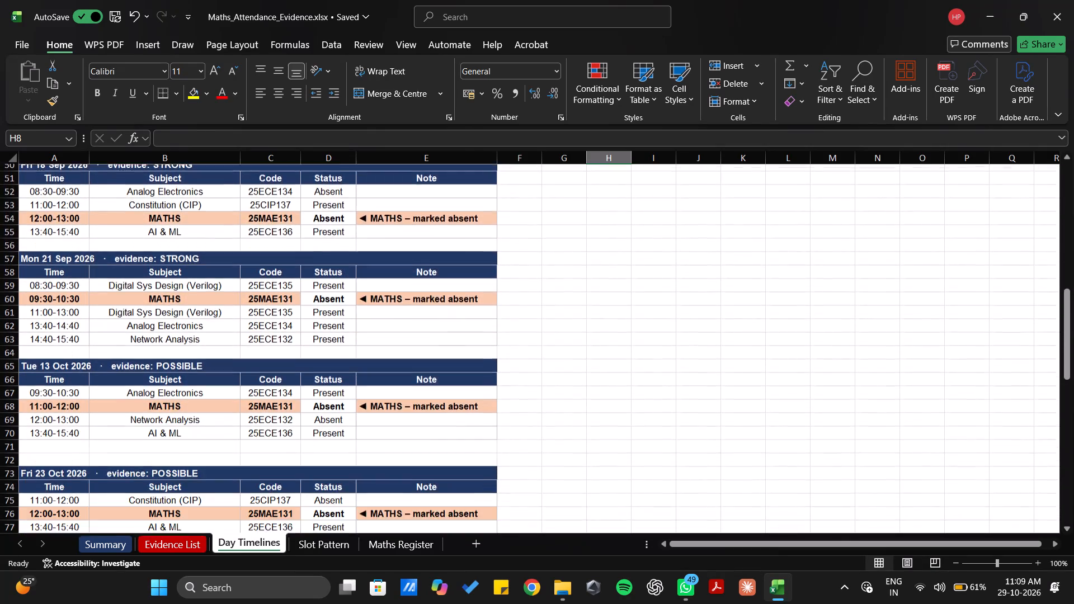
pyautogui.scroll(-2, 587, 218)
# Delete the cells of the Fri 23 Oct 2026 day block, A73:E77, shifting the rows up.
pyautogui.scroll(1, 587, 218)
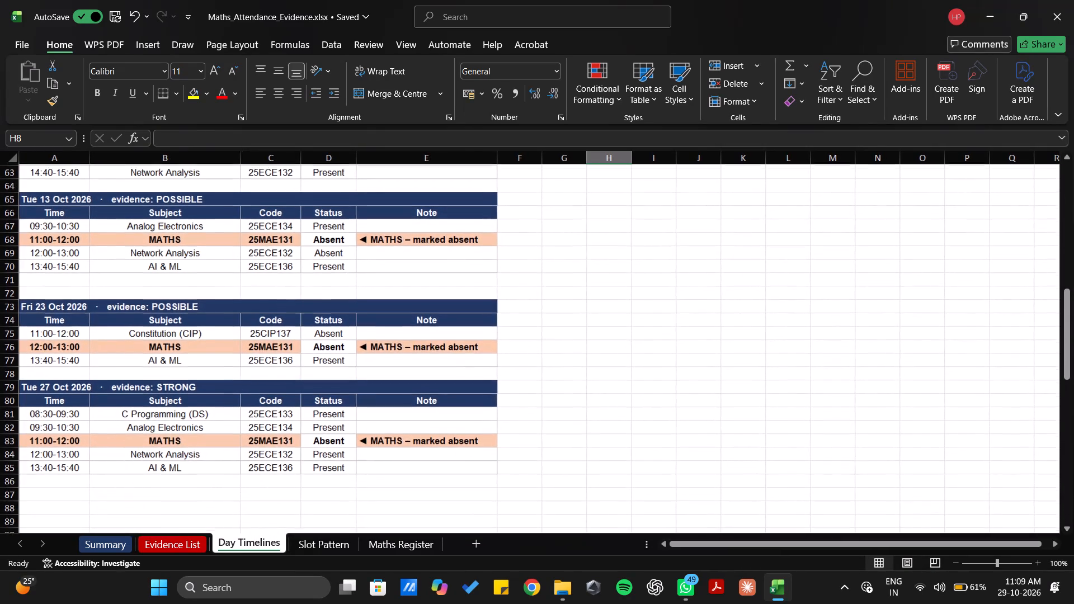
pyautogui.scroll(1, 587, 218)
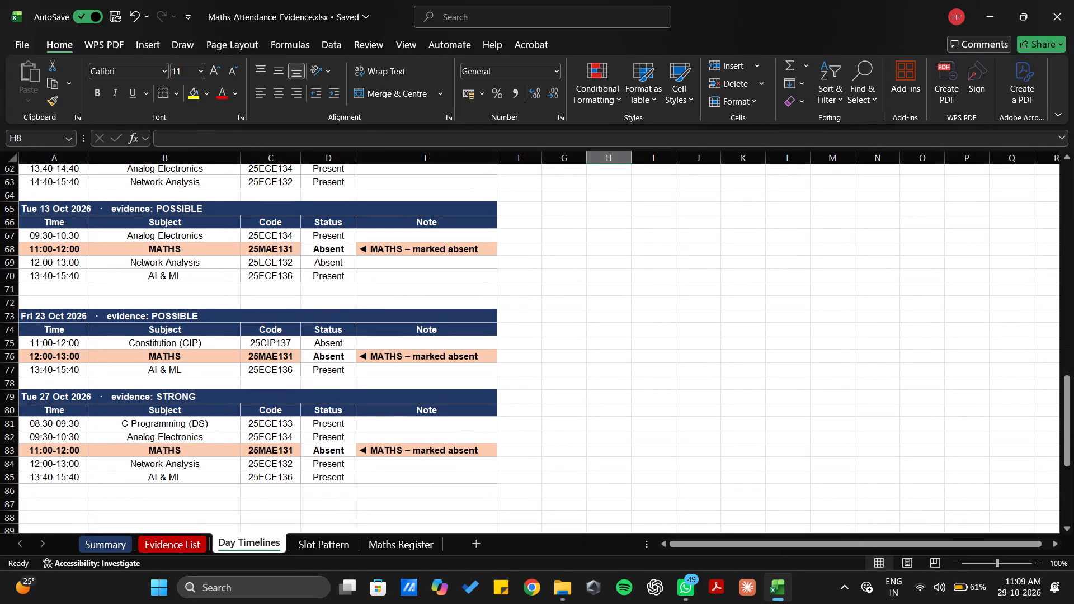
pyautogui.click(45, 318)
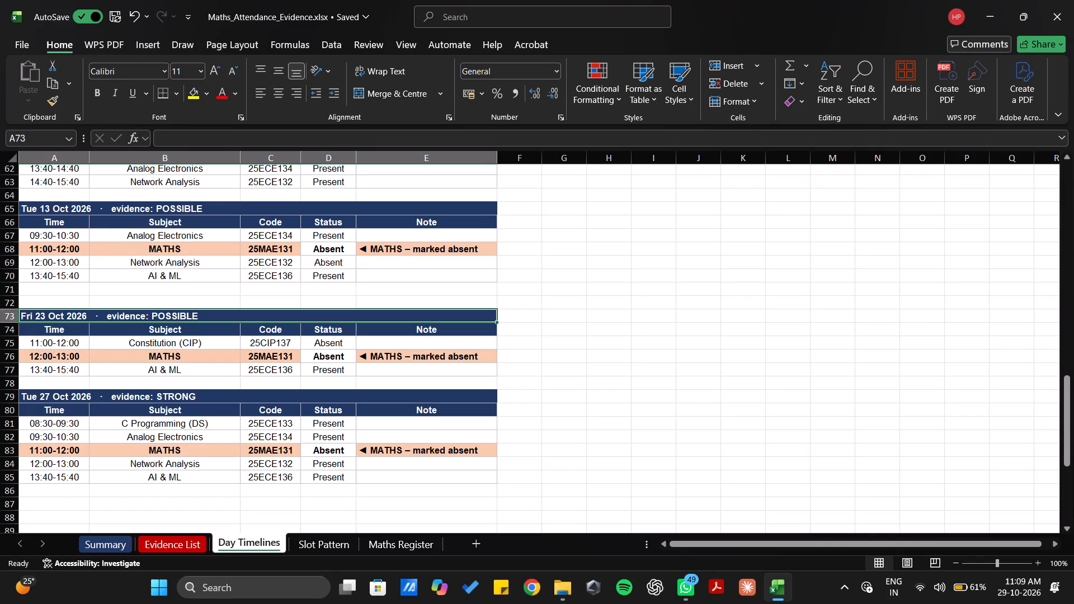
pyautogui.moveTo(45, 318); pyautogui.dragTo(169, 374)
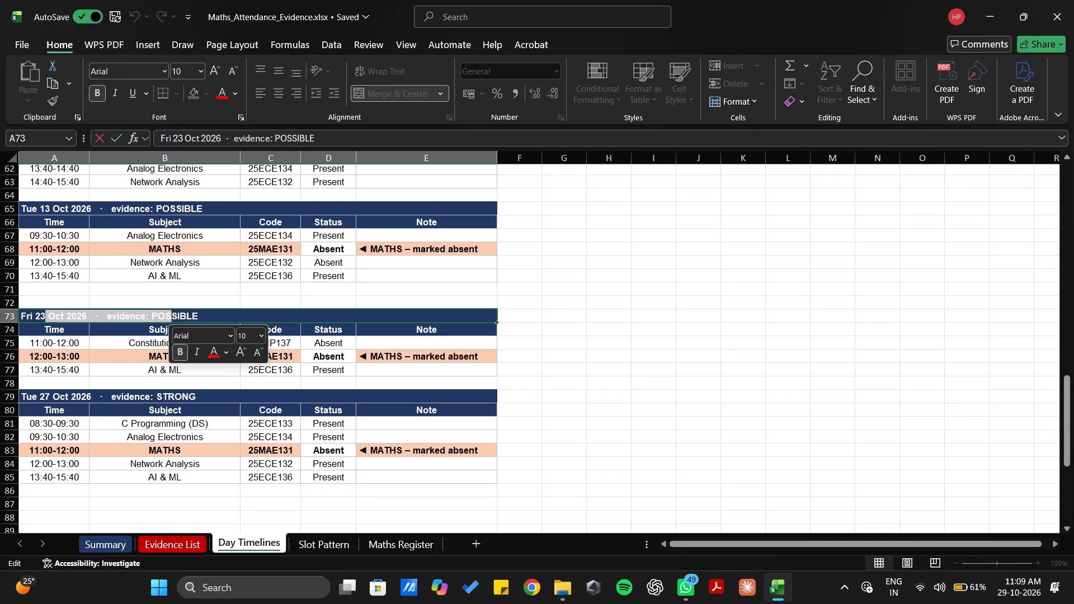
pyautogui.doubleClick(392, 376)
pyautogui.moveTo(395, 371); pyautogui.dragTo(67, 319)
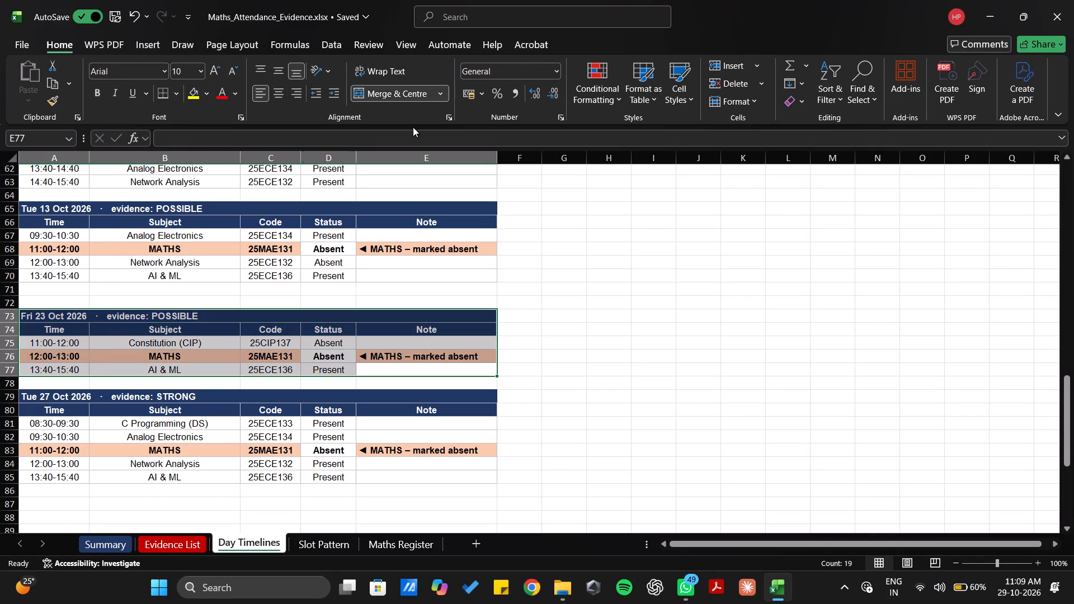
pyautogui.click(726, 81)
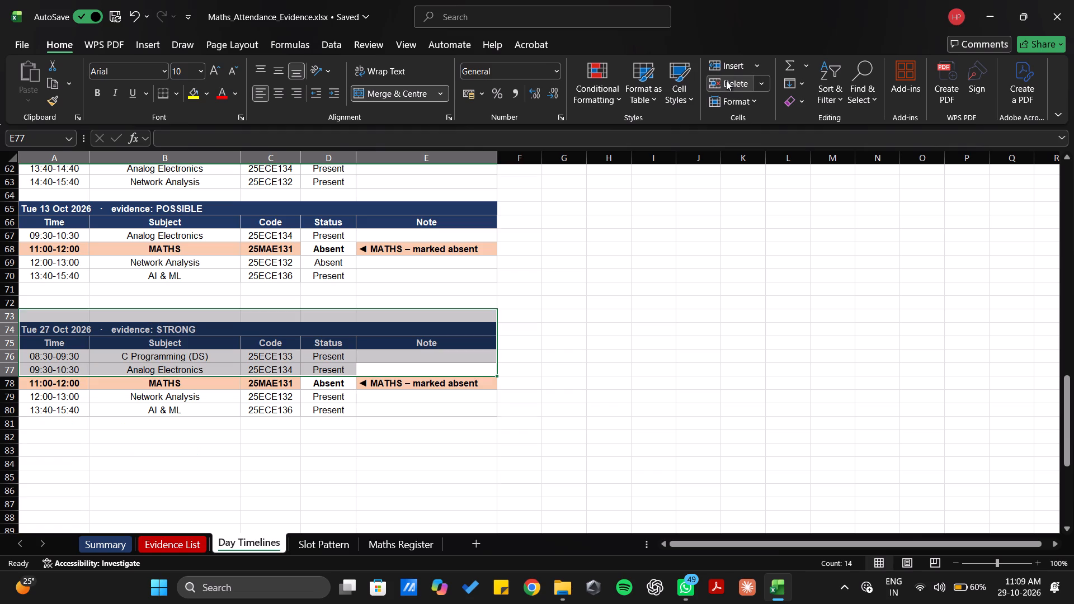
pyautogui.scroll(1, 563, 300)
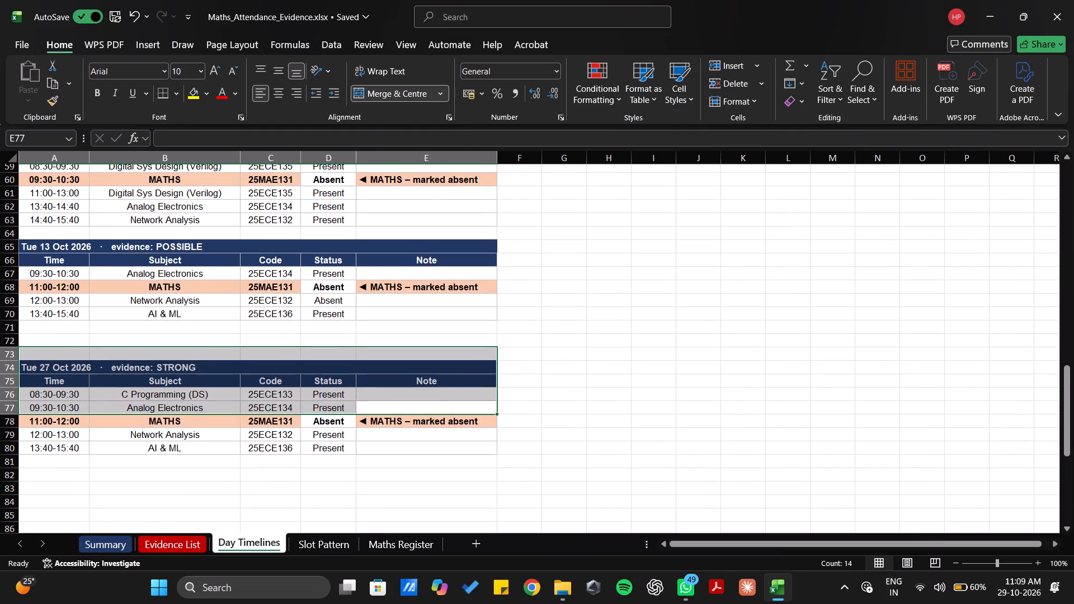
pyautogui.click(394, 315)
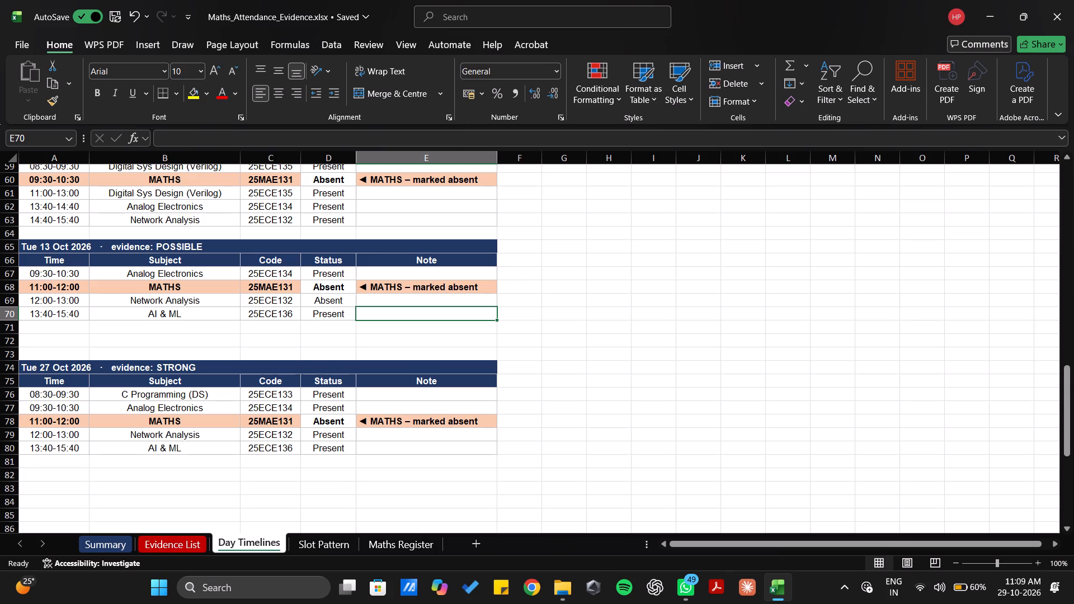
# Clear the contents of the Tue 15 Sep 2026 day block, A42:E48, including its date heading.
pyautogui.scroll(1, 327, 389)
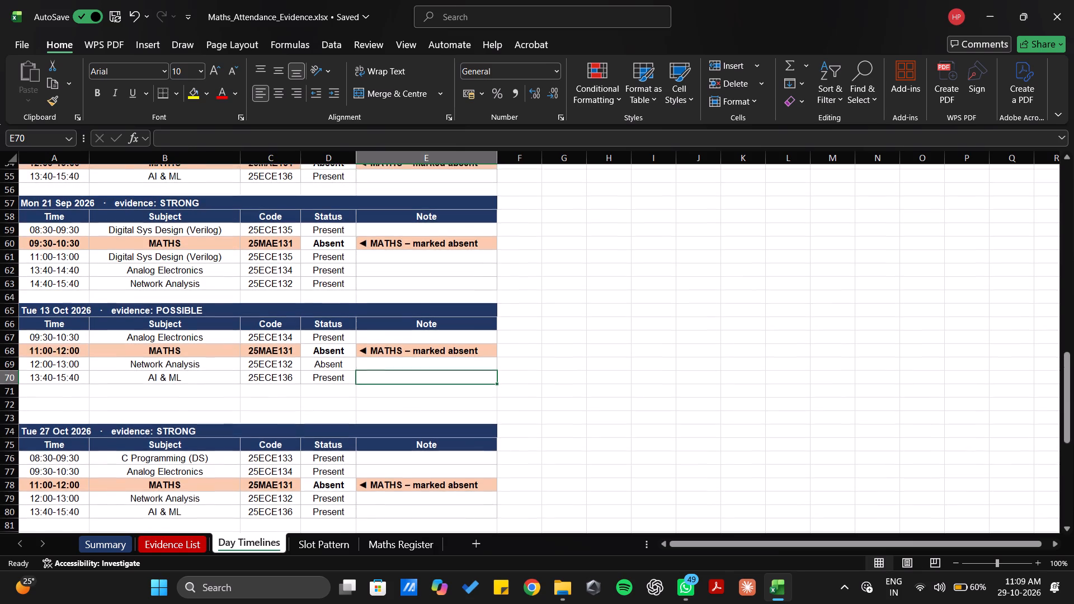
pyautogui.scroll(1, 327, 389)
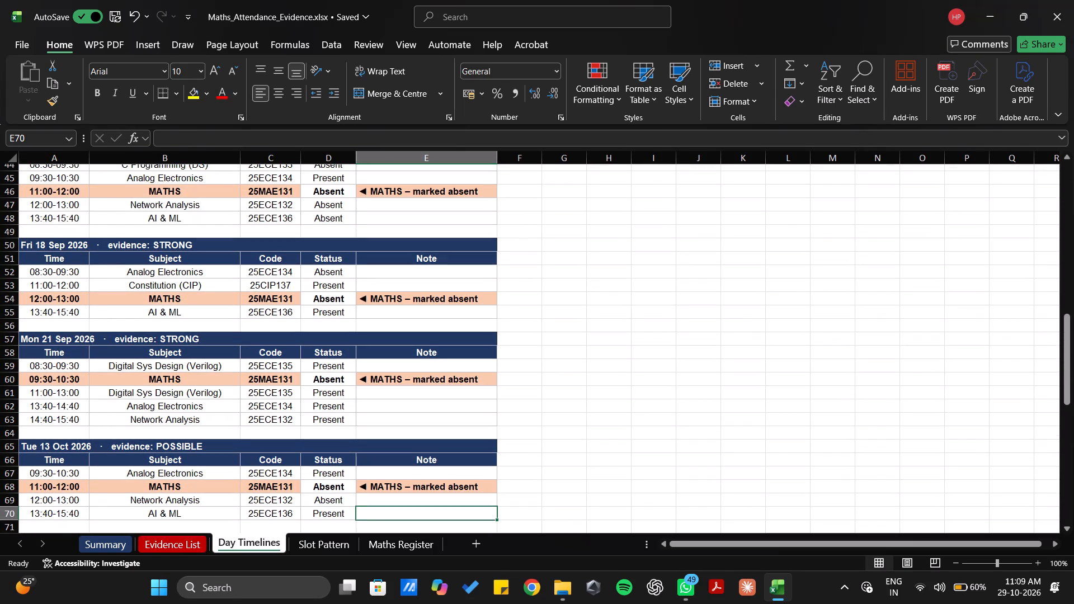
pyautogui.scroll(3, 327, 389)
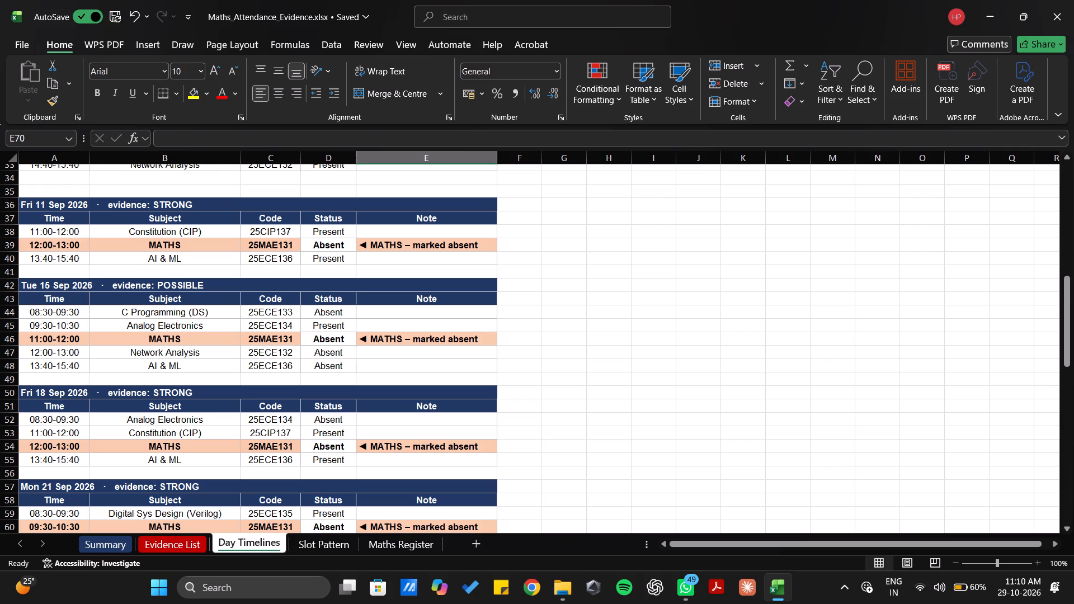
pyautogui.click(435, 374)
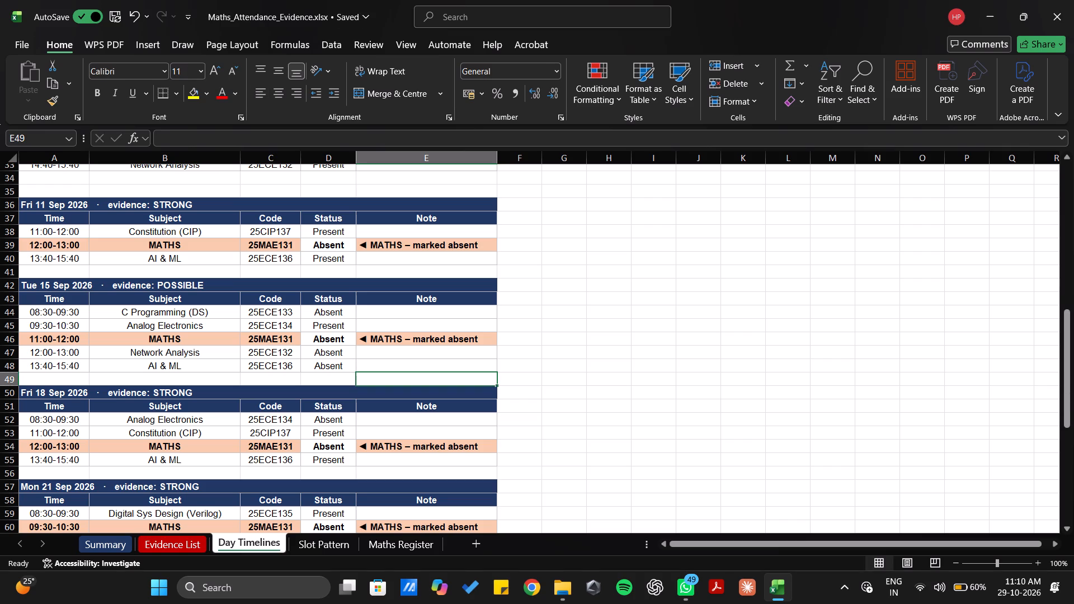
pyautogui.click(435, 366)
pyautogui.moveTo(435, 366); pyautogui.dragTo(67, 298)
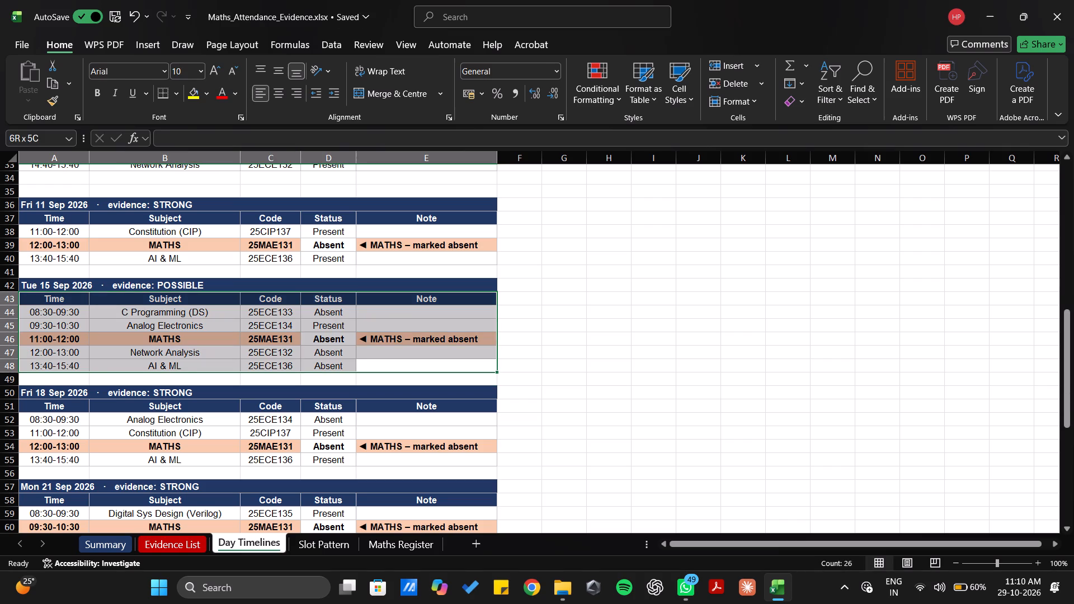
pyautogui.moveTo(67, 298); pyautogui.dragTo(49, 292)
pyautogui.moveTo(49, 292); pyautogui.dragTo(44, 286)
pyautogui.press('Delete')
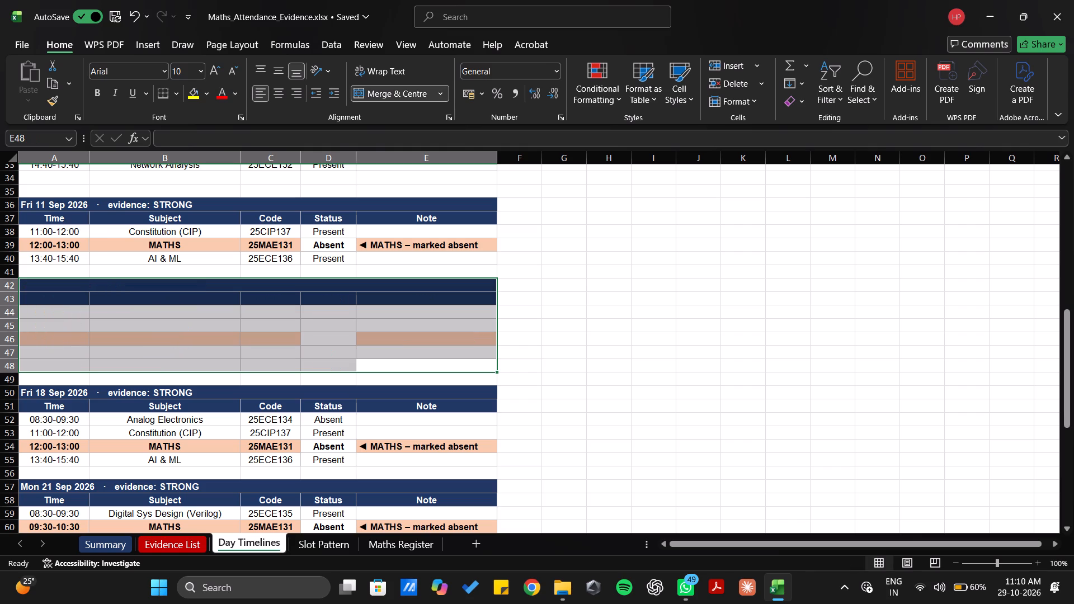
# Delete the cells of the emptied day block A42:E48, between the Fri 11 Sep and Fri 18 Sep 2026 tables, shifting the rows up.
pyautogui.click(738, 78)
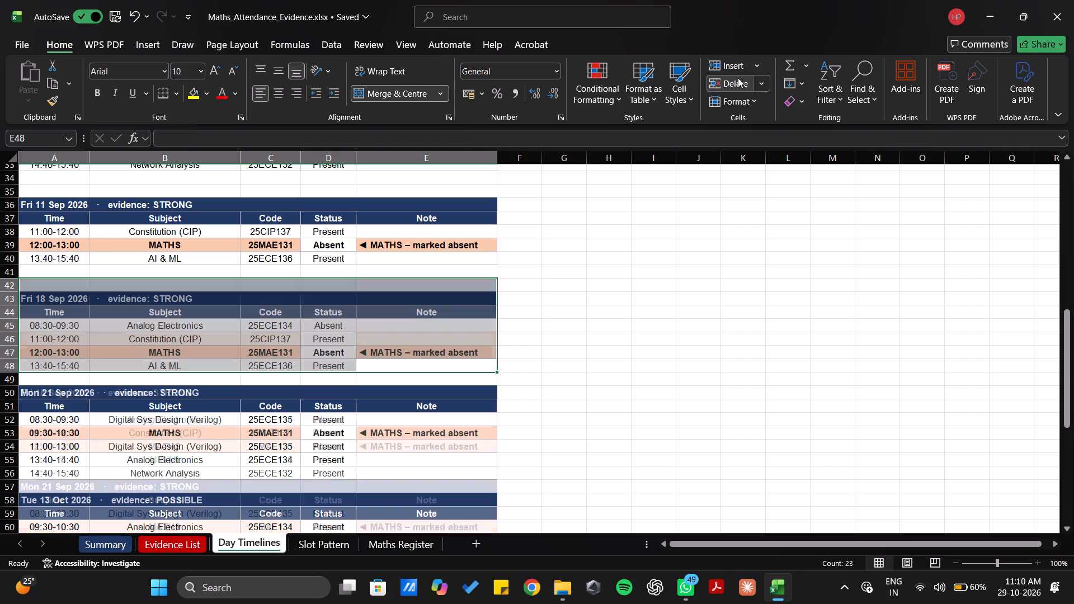
# Delete the cells of the Thu 03 Sep 2026 day block, A12:E19, shifting the rows up.
pyautogui.scroll(2, 547, 219)
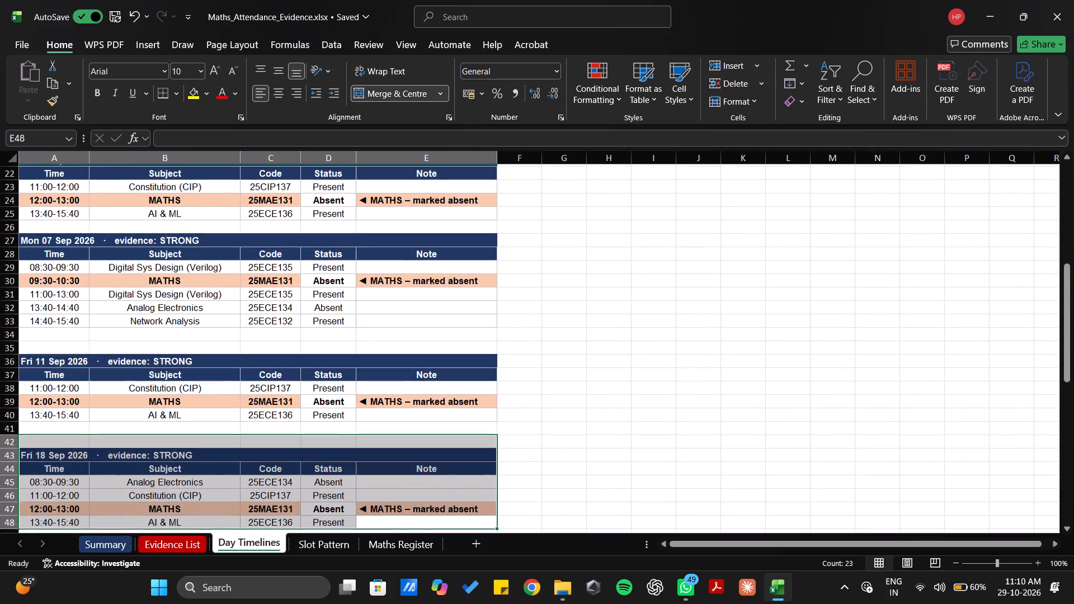
pyautogui.scroll(3, 547, 219)
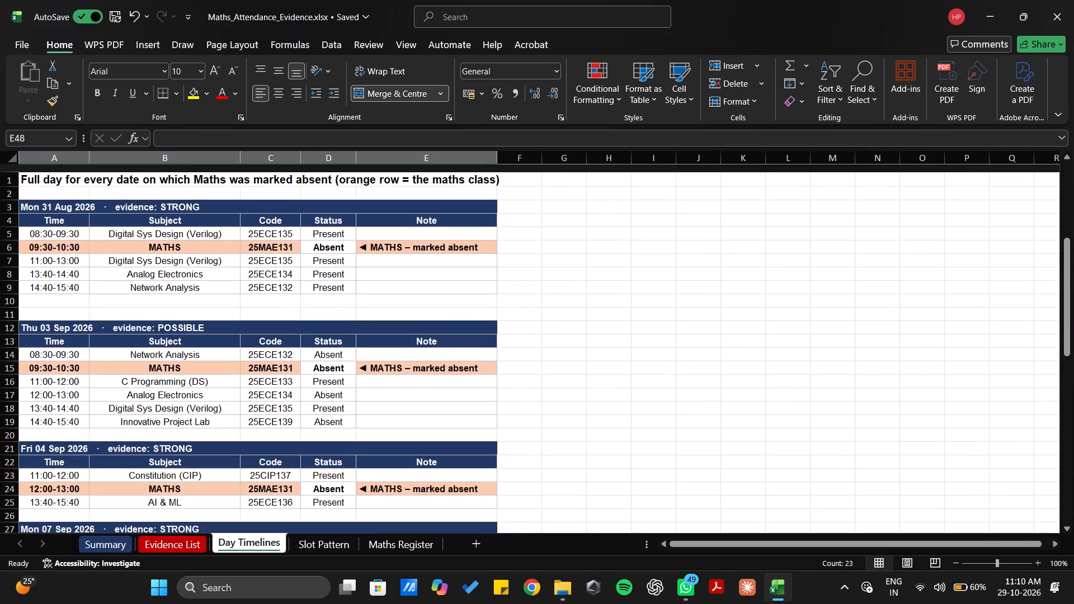
pyautogui.scroll(1, 547, 219)
pyautogui.click(406, 417)
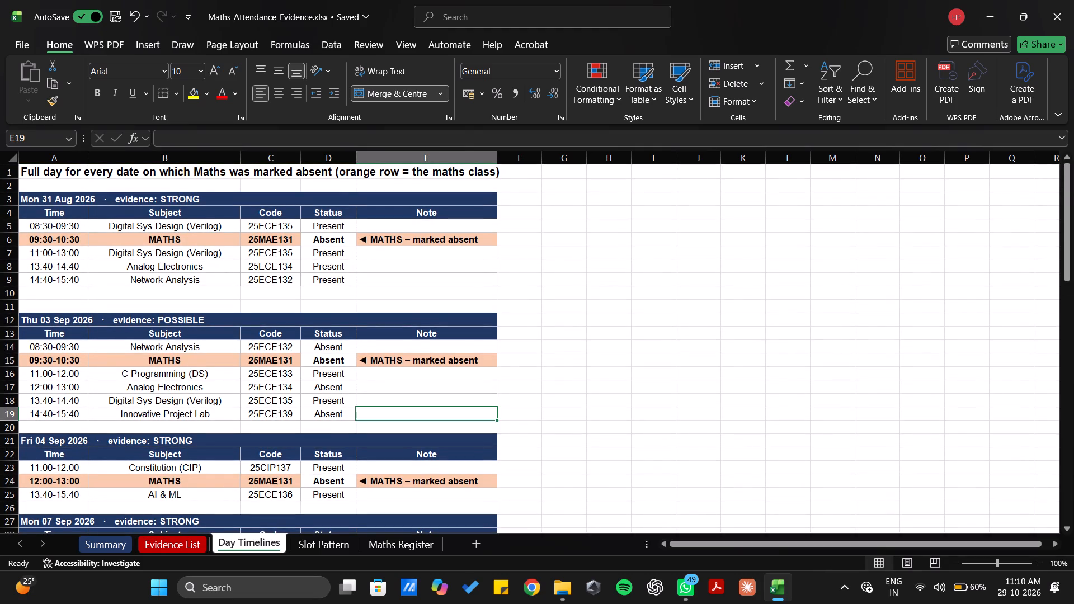
pyautogui.moveTo(406, 417); pyautogui.dragTo(327, 404)
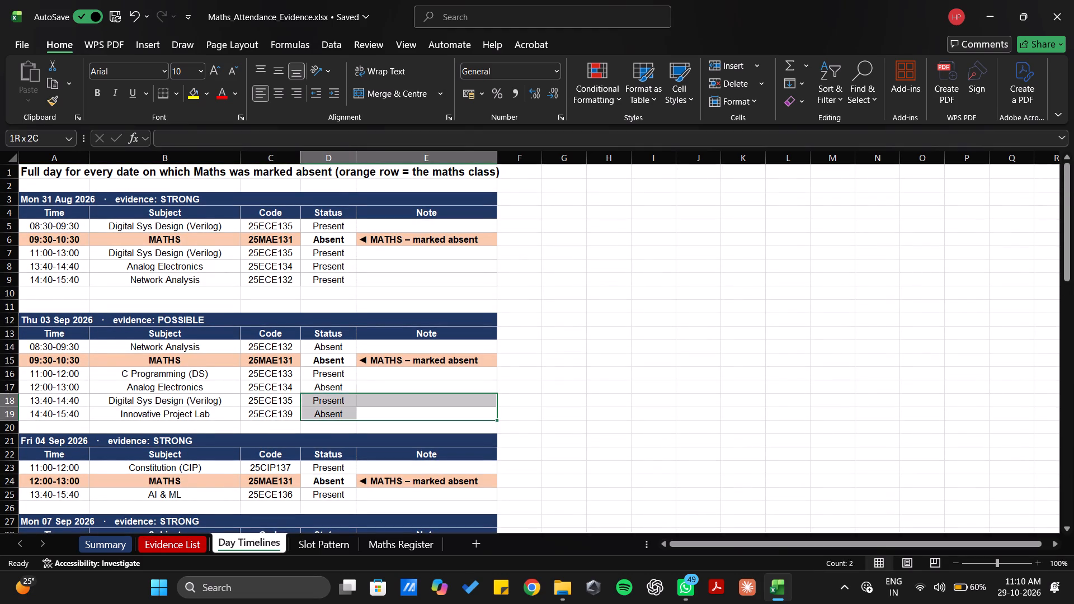
pyautogui.moveTo(327, 404); pyautogui.dragTo(58, 324)
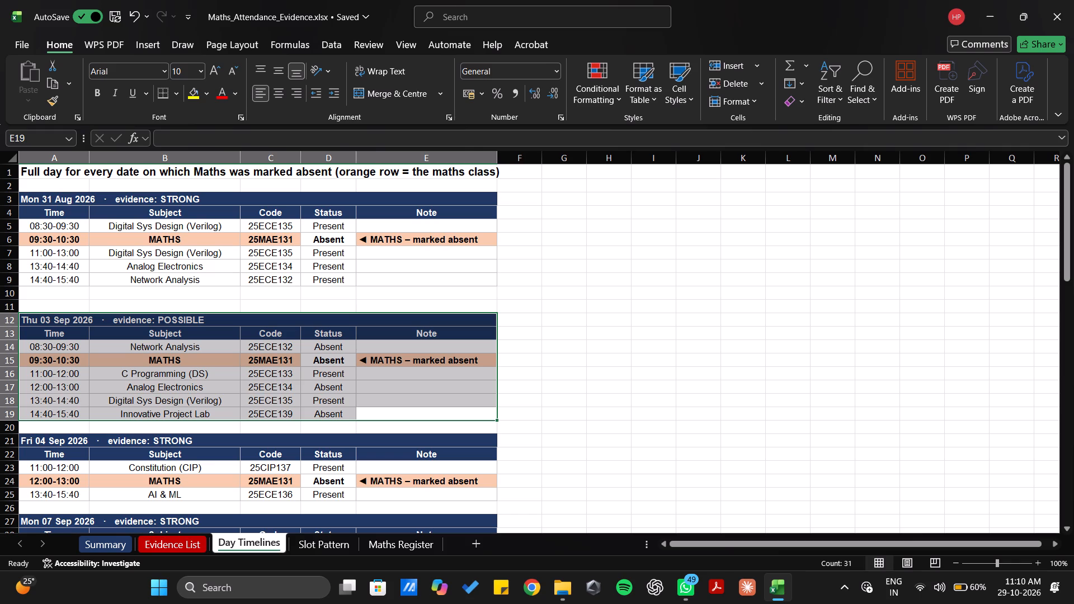
pyautogui.click(726, 84)
# Remove "evidence: POSSIBLE" from the Tue 13 Oct 2026 heading in A50, keeping the date and the dot.
pyautogui.scroll(-2, 564, 286)
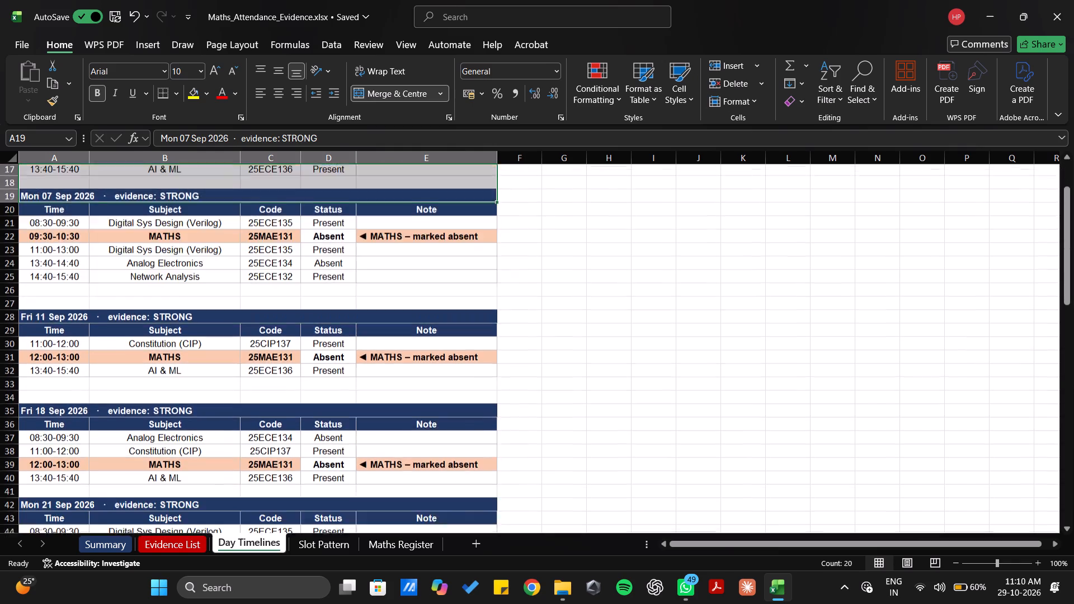
pyautogui.scroll(-4, 564, 286)
pyautogui.scroll(1, 564, 286)
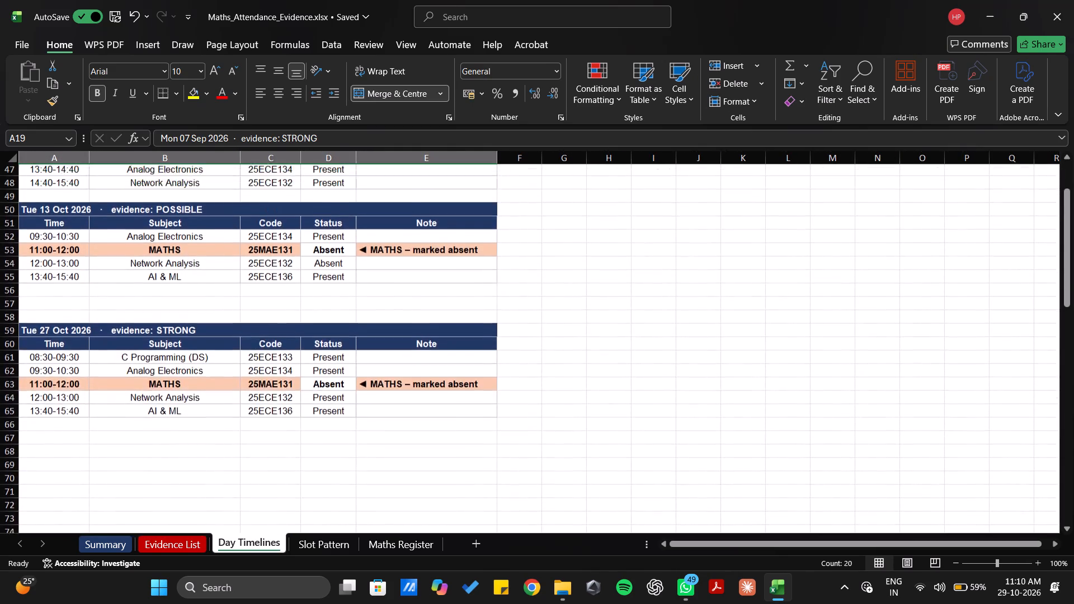
pyautogui.scroll(1, 564, 286)
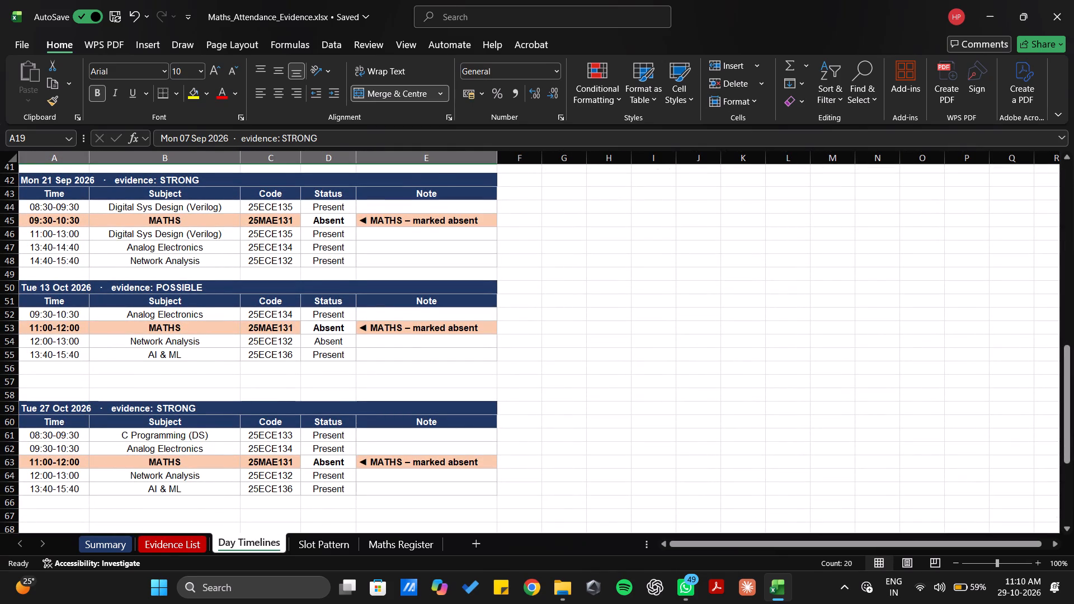
pyautogui.scroll(1, 444, 353)
pyautogui.doubleClick(200, 327)
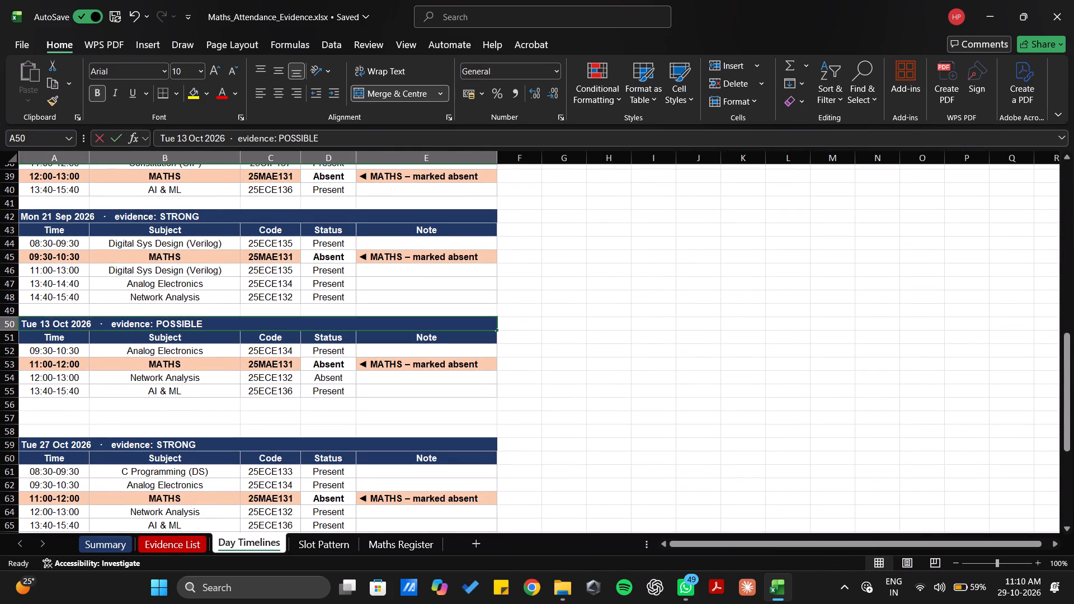
pyautogui.press('BackSpace')
pyautogui.press('BackSpace')
pyautogui.press('BackSpace')
pyautogui.press('BackSpace')
pyautogui.press('BackSpace')
pyautogui.press('BackSpace')
pyautogui.press('BackSpace')
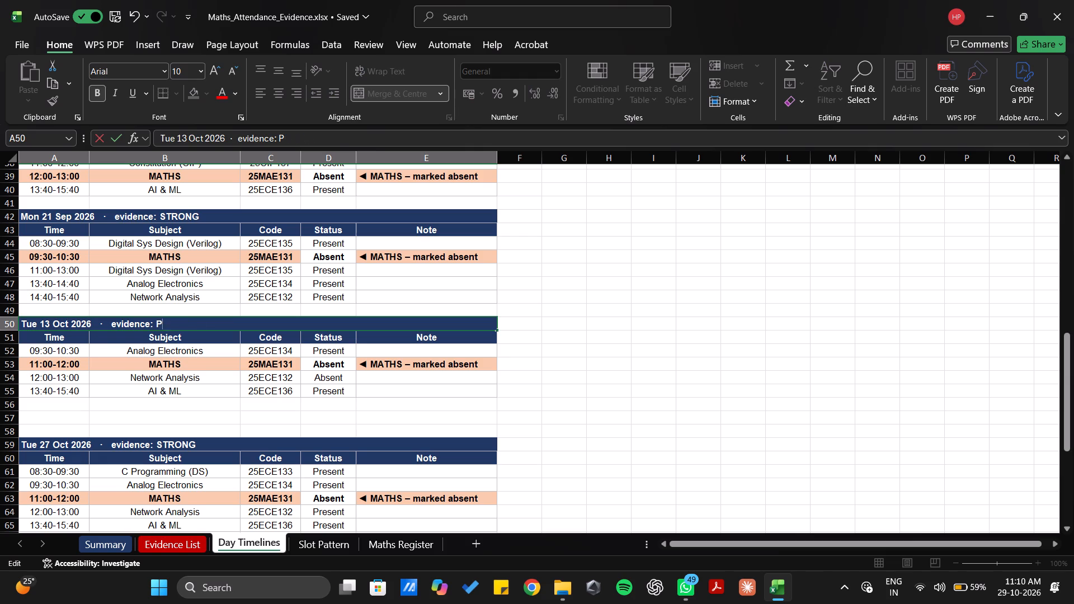
pyautogui.press('BackSpace')
pyautogui.press('BackSpace')
pyautogui.press('BackSpace')
pyautogui.press('BackSpace')
pyautogui.press('BackSpace')
pyautogui.press('BackSpace')
pyautogui.press('BackSpace')
pyautogui.press('BackSpace')
pyautogui.press('BackSpace')
pyautogui.press('BackSpace')
pyautogui.press('BackSpace')
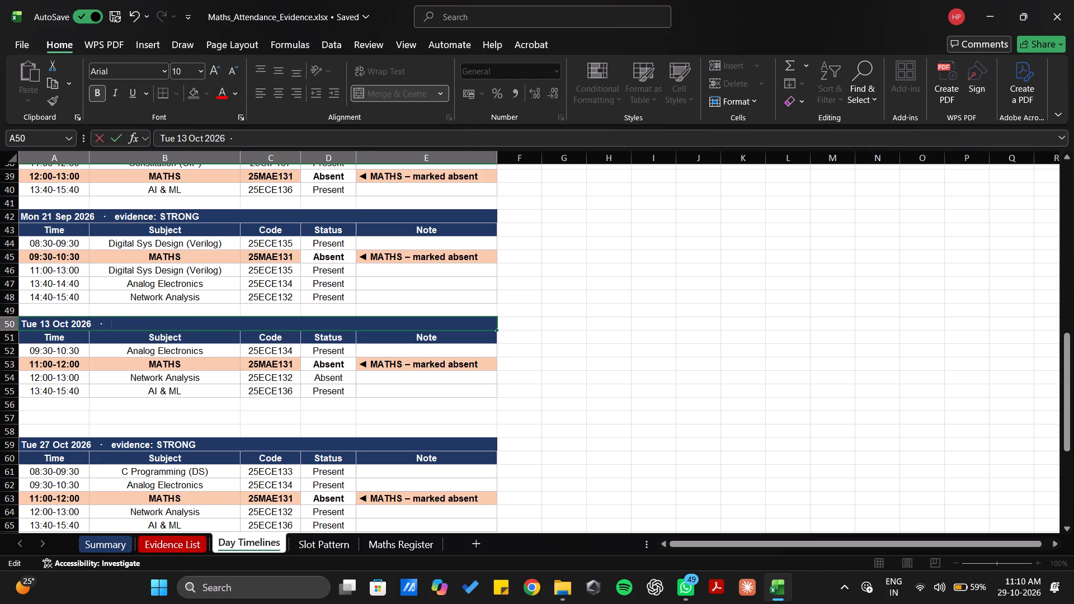
pyautogui.press('BackSpace')
pyautogui.click(340, 379)
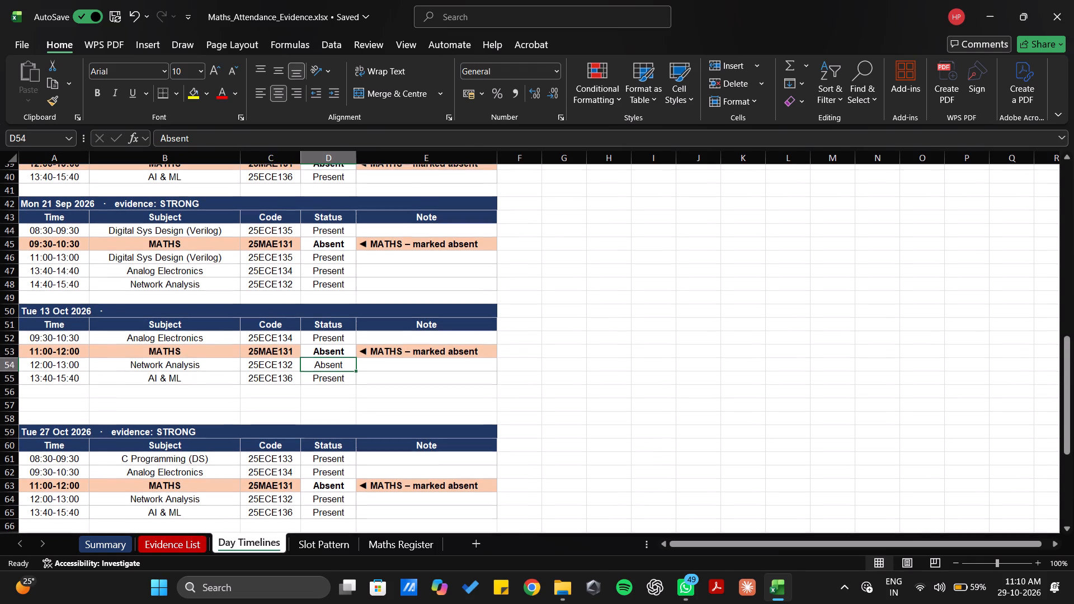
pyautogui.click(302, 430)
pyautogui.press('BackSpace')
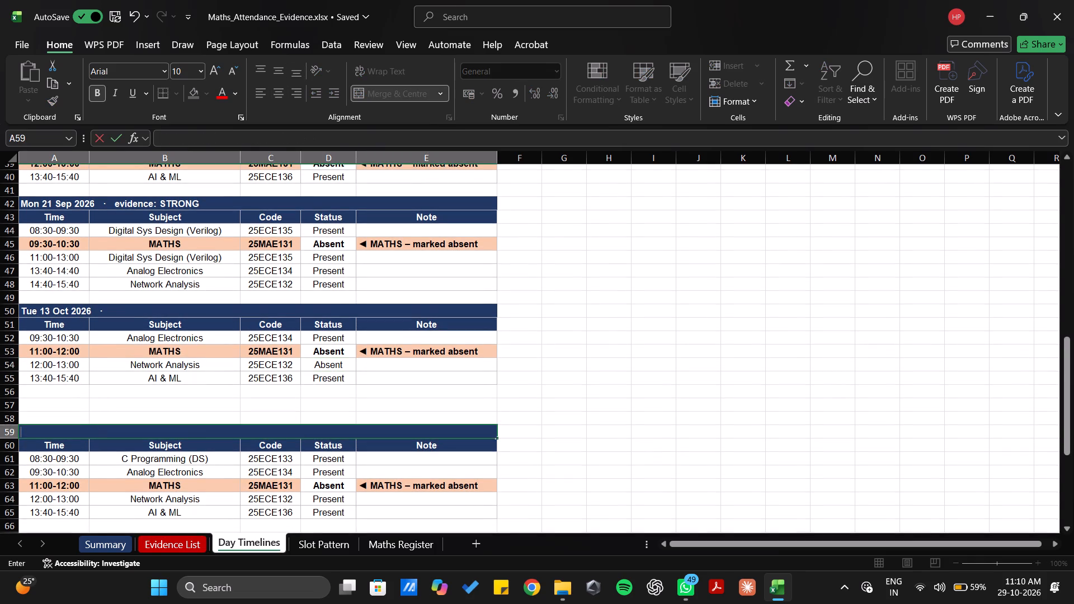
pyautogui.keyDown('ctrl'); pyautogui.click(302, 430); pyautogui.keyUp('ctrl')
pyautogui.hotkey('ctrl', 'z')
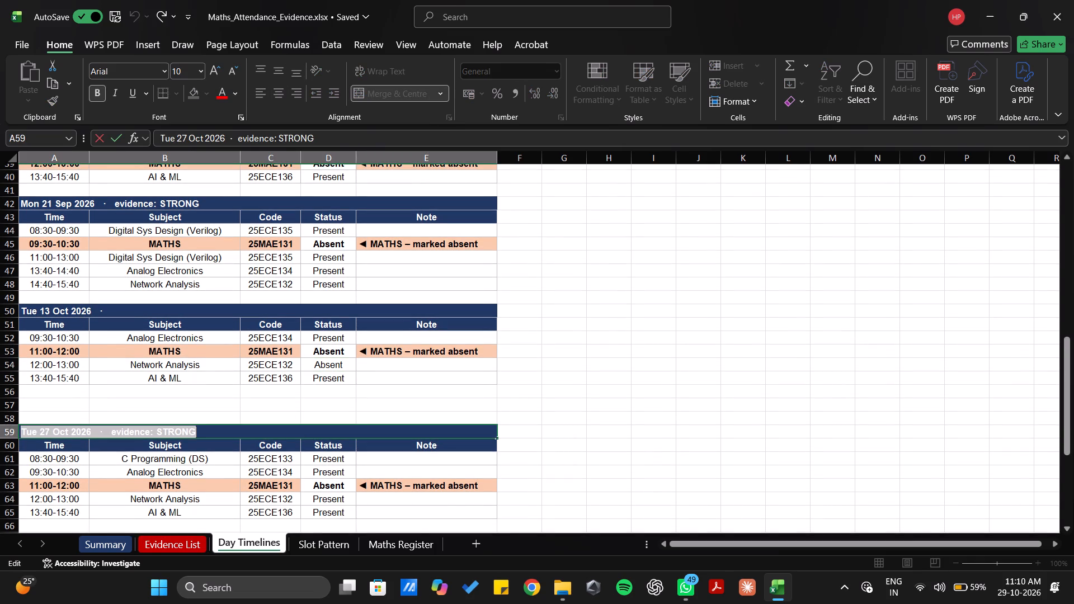
# Remove "evidence: STRONG" from the Tue 27 Oct 2026 heading in A59, keeping the date and the dot.
pyautogui.click(302, 430)
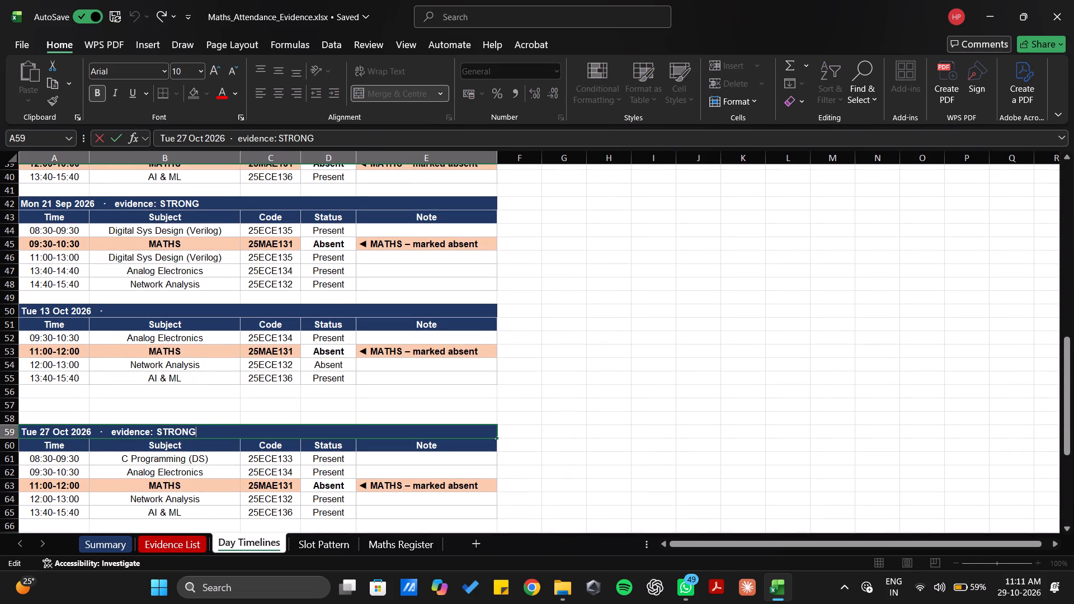
pyautogui.press('BackSpace')
pyautogui.press('BackSpace')
pyautogui.press('BackSpace')
pyautogui.press('BackSpace')
pyautogui.press('BackSpace')
pyautogui.press('BackSpace')
pyautogui.press('BackSpace')
pyautogui.press('BackSpace')
pyautogui.press('BackSpace')
pyautogui.press('BackSpace')
pyautogui.press('BackSpace')
pyautogui.press('BackSpace')
pyautogui.press('BackSpace')
pyautogui.press('BackSpace')
pyautogui.press('BackSpace')
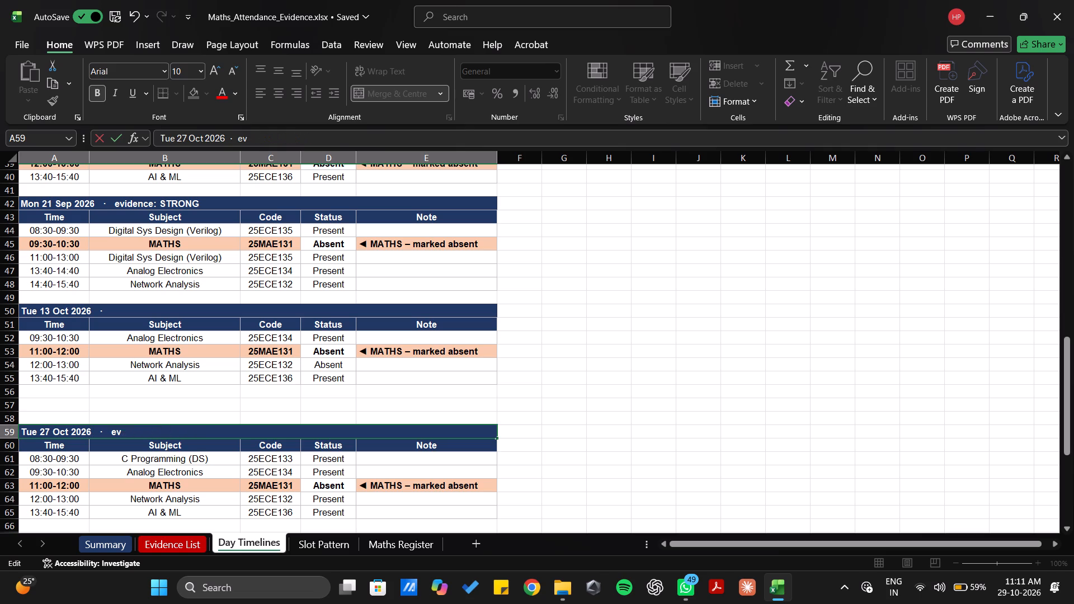
pyautogui.press('BackSpace')
pyautogui.press('BackSpace')
# Remove "evidence: STRONG" from the Fri 11 Sep 2026 heading in A28, keeping the date and the dot.
pyautogui.scroll(1, 284, 432)
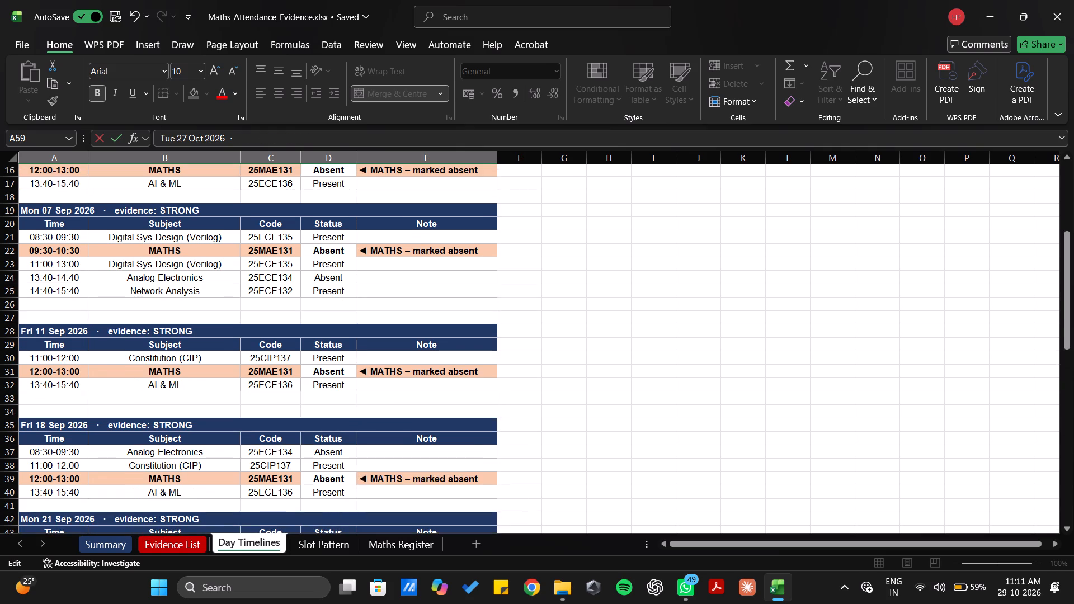
pyautogui.doubleClick(229, 332)
pyautogui.press('BackSpace')
pyautogui.press('BackSpace')
pyautogui.press('BackSpace')
pyautogui.press('BackSpace')
pyautogui.press('BackSpace')
pyautogui.press('BackSpace')
pyautogui.press('BackSpace')
pyautogui.press('BackSpace')
pyautogui.press('BackSpace')
pyautogui.press('BackSpace')
pyautogui.press('BackSpace')
pyautogui.press('BackSpace')
pyautogui.press('BackSpace')
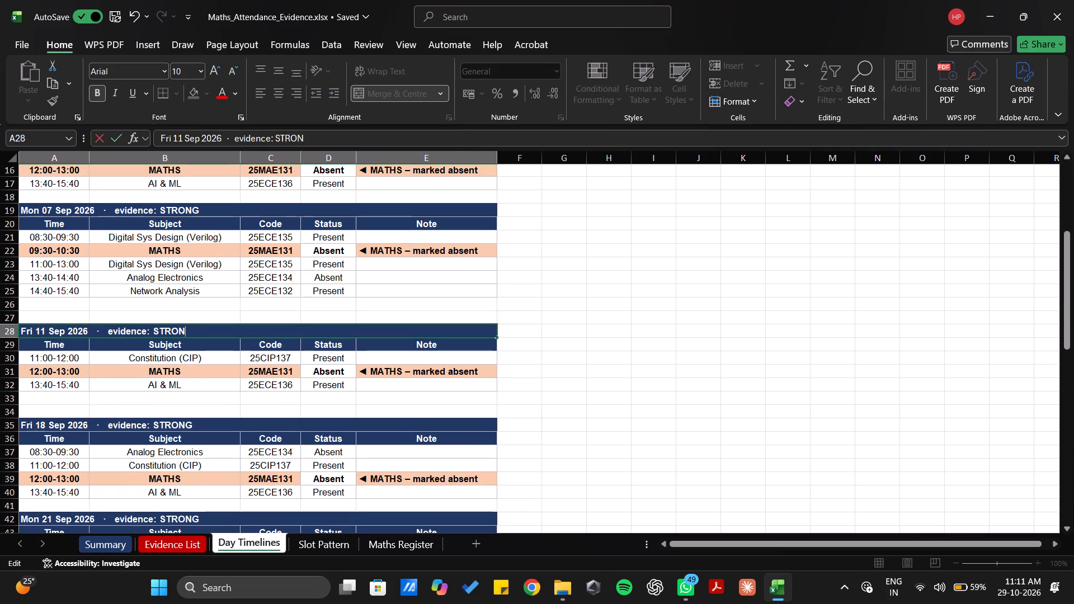
pyautogui.press('BackSpace')
pyautogui.press('BackSpace')
pyautogui.press('BackSpace')
pyautogui.press('BackSpace')
pyautogui.press('BackSpace')
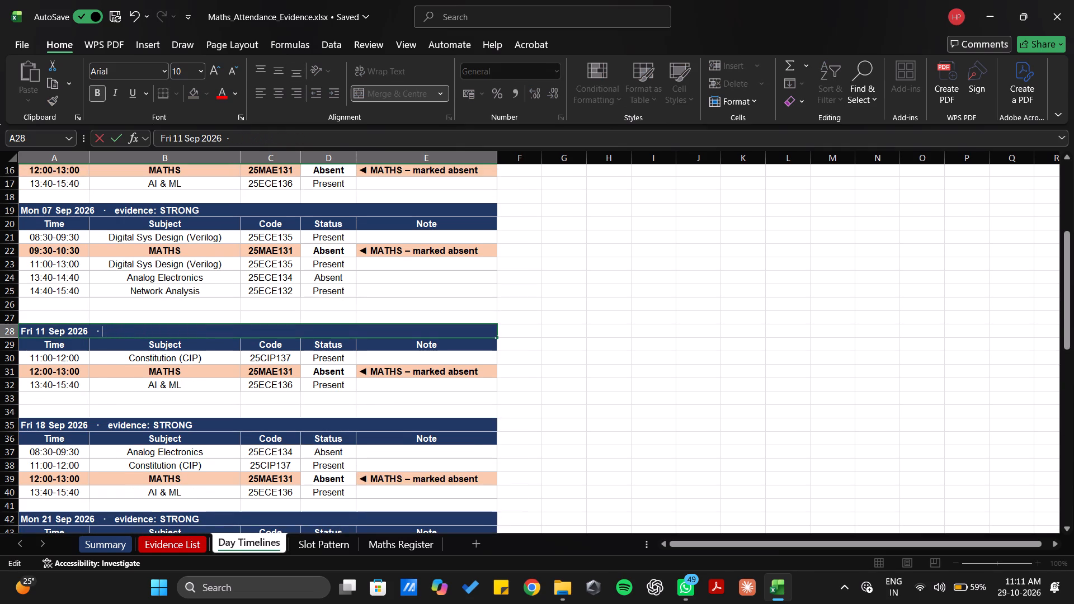
# Remove "evidence: STRONG" from the Fri 18 Sep 2026 heading in A35, keeping the date and the dot.
pyautogui.doubleClick(234, 423)
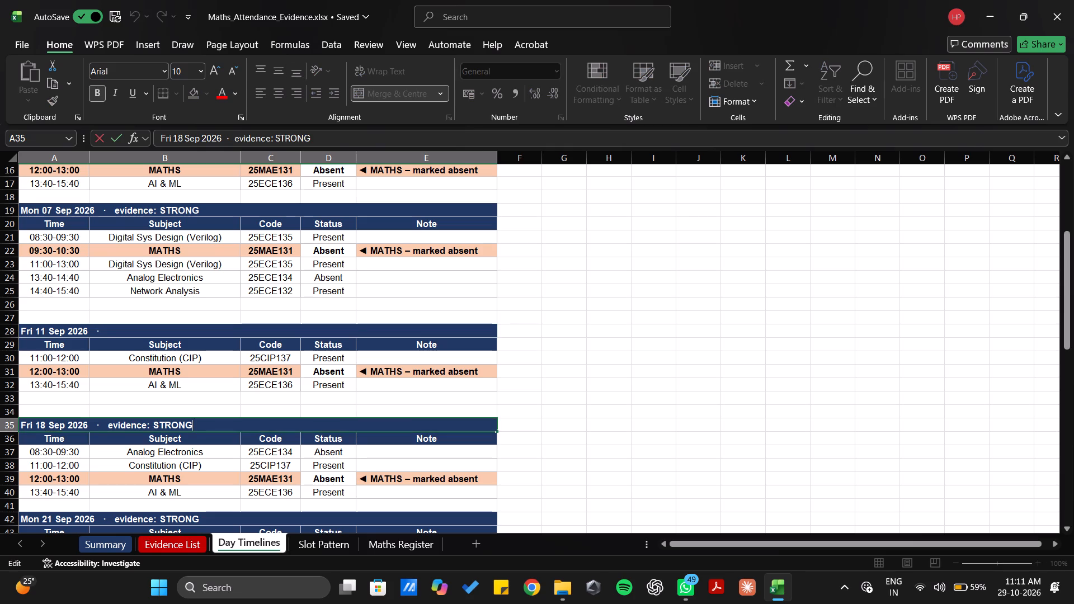
pyautogui.press('BackSpace')
pyautogui.press('BackSpace')
pyautogui.press('BackSpace')
pyautogui.press('BackSpace')
pyautogui.press('BackSpace')
pyautogui.press('BackSpace')
pyautogui.press('BackSpace')
pyautogui.press('BackSpace')
pyautogui.press('BackSpace')
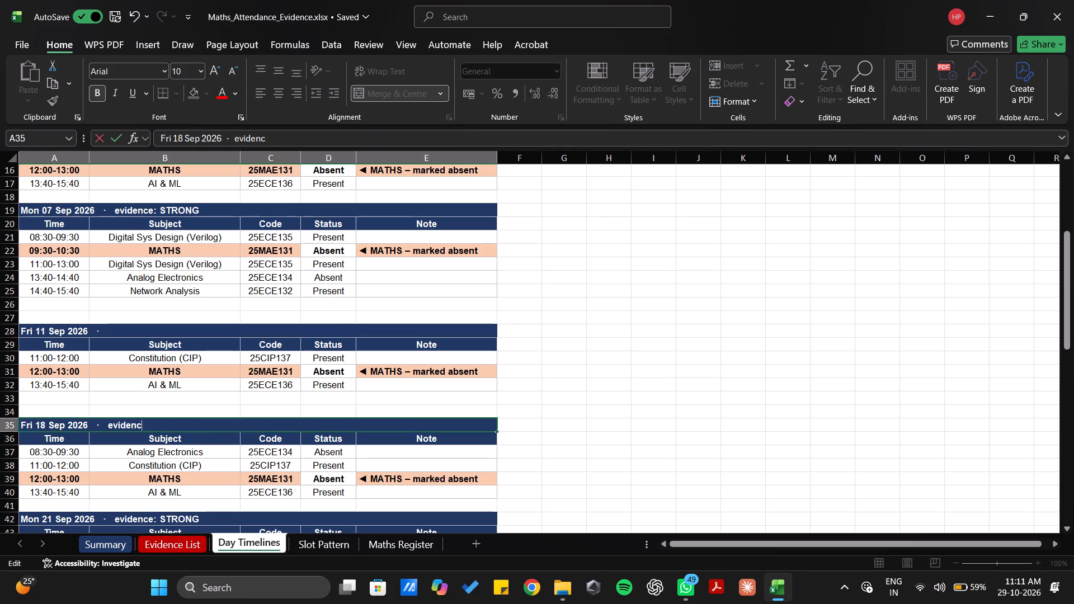
pyautogui.press('BackSpace')
pyautogui.press('BackSpace')
pyautogui.press('BackSpace')
pyautogui.press('BackSpace')
pyautogui.press('BackSpace')
pyautogui.press('BackSpace')
pyautogui.press('BackSpace')
pyautogui.press('BackSpace')
# Remove "evidence: STRONG" from the Fri 04 Sep 2026 heading in A13, keeping the date and the dot.
pyautogui.scroll(2, 234, 423)
pyautogui.doubleClick(223, 333)
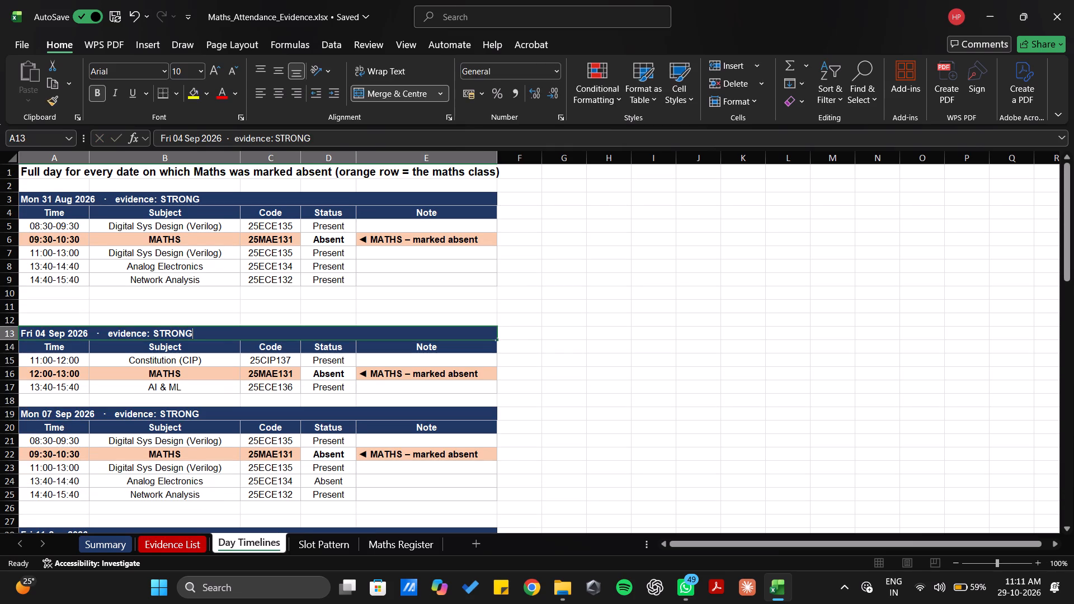
pyautogui.press('BackSpace')
pyautogui.press('BackSpace')
pyautogui.press('BackSpace')
pyautogui.press('BackSpace')
pyautogui.press('BackSpace')
pyautogui.press('BackSpace')
pyautogui.press('BackSpace')
pyautogui.press('BackSpace')
pyautogui.press('BackSpace')
pyautogui.press('BackSpace')
pyautogui.press('BackSpace')
pyautogui.press('BackSpace')
pyautogui.press('BackSpace')
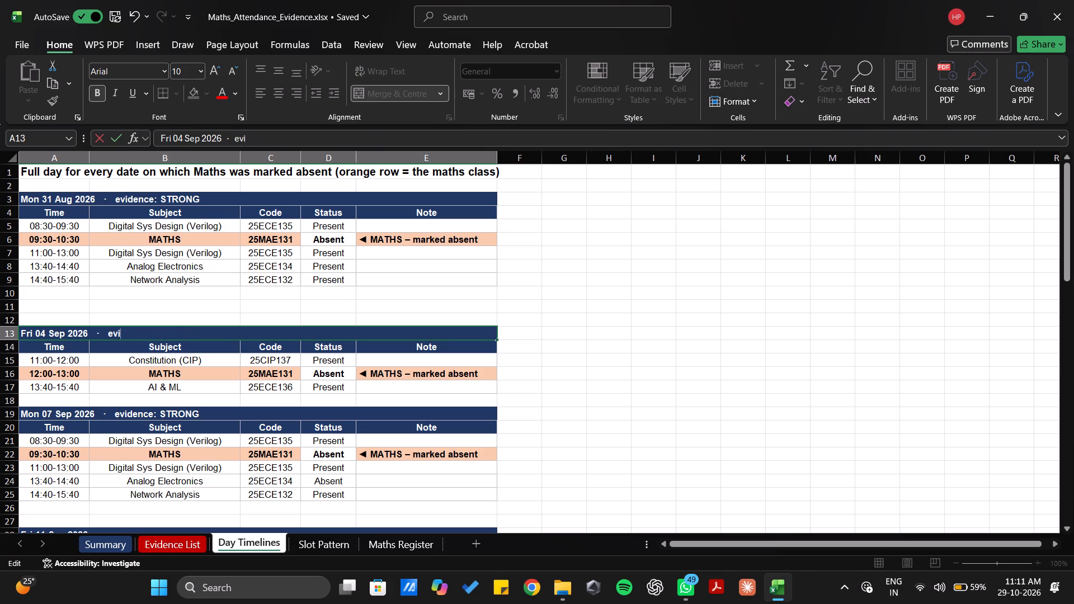
pyautogui.press('BackSpace')
pyautogui.press('BackSpace')
pyautogui.press('BackSpace')
pyautogui.press('BackSpace')
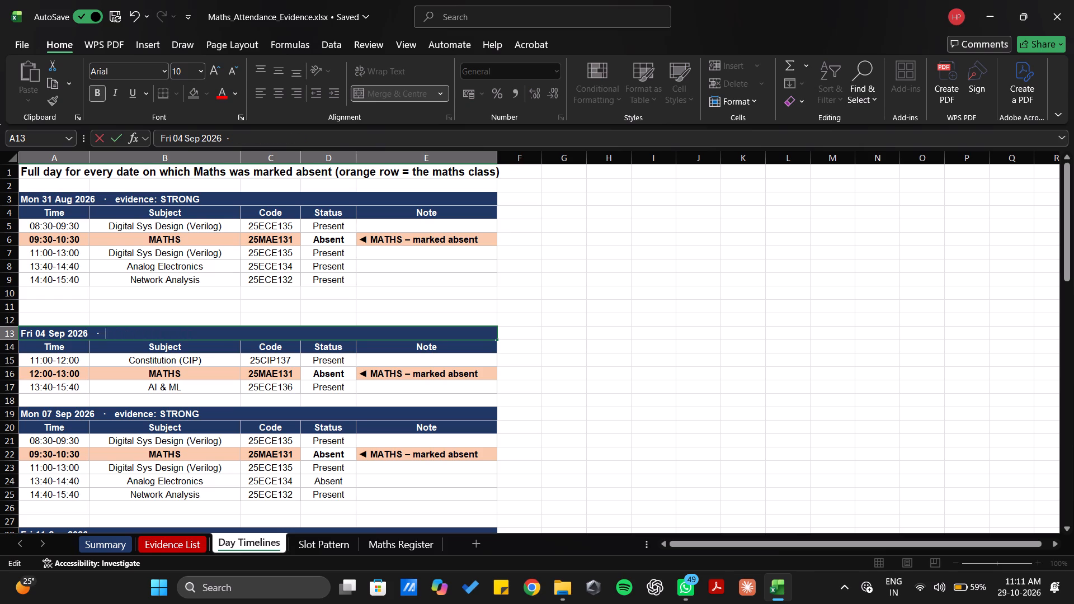
# Remove "evidence: STRONG" from the Mon 31 Aug 2026 heading in A3, keeping the date and the dot.
pyautogui.doubleClick(245, 201)
pyautogui.press('BackSpace')
pyautogui.press('BackSpace')
pyautogui.press('BackSpace')
pyautogui.press('BackSpace')
pyautogui.press('BackSpace')
pyautogui.press('BackSpace')
pyautogui.press('BackSpace')
pyautogui.press('BackSpace')
pyautogui.press('BackSpace')
pyautogui.press('BackSpace')
pyautogui.press('BackSpace')
pyautogui.press('BackSpace')
pyautogui.press('BackSpace')
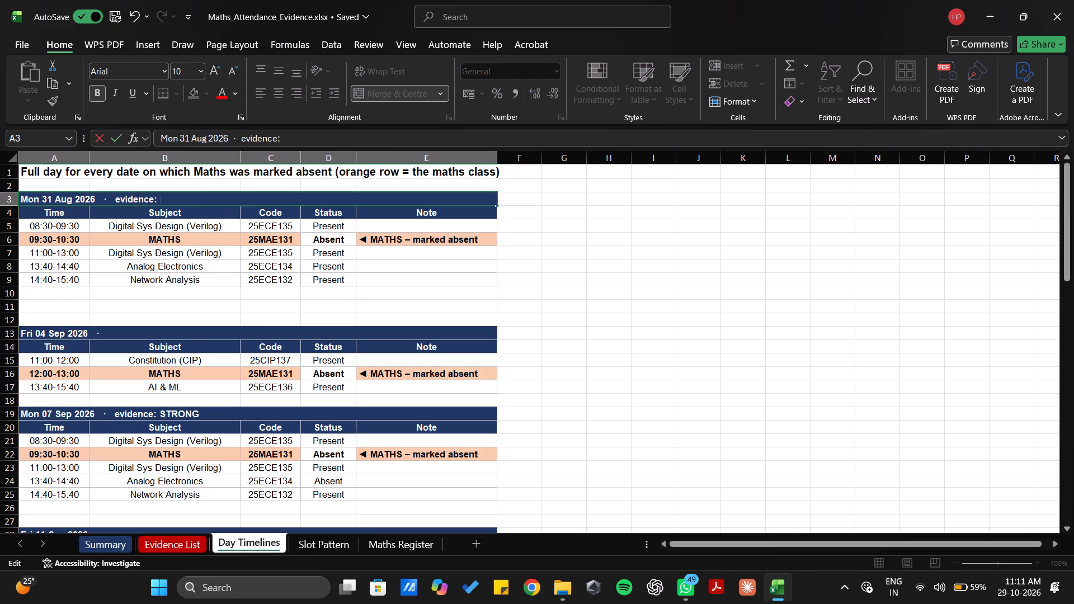
pyautogui.press('BackSpace')
pyautogui.press('BackSpace')
pyautogui.press('BackSpace')
pyautogui.press('BackSpace')
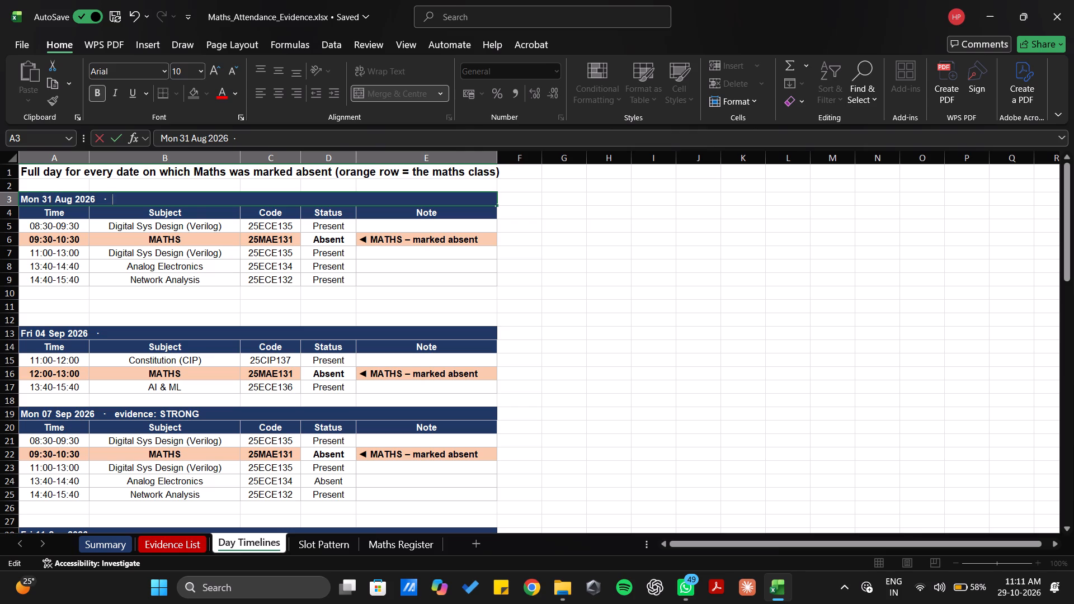
# Remove "evidence: STRONG" from the Mon 07 Sep 2026 heading in A19, keeping the date and the dot.
pyautogui.scroll(-1, 239, 283)
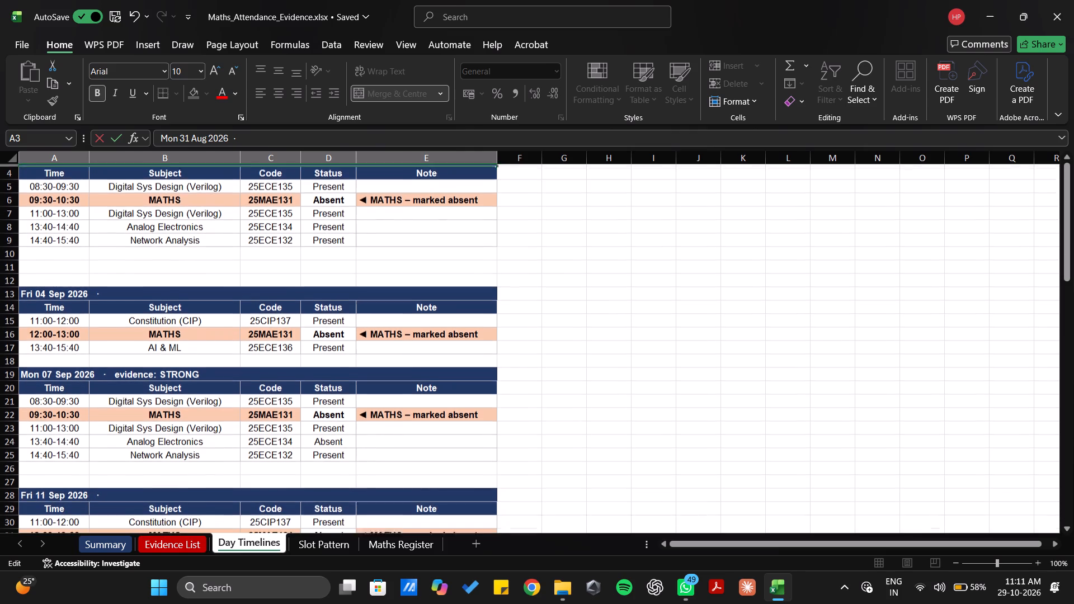
pyautogui.scroll(-1, 239, 283)
pyautogui.click(224, 337)
pyautogui.click(224, 337)
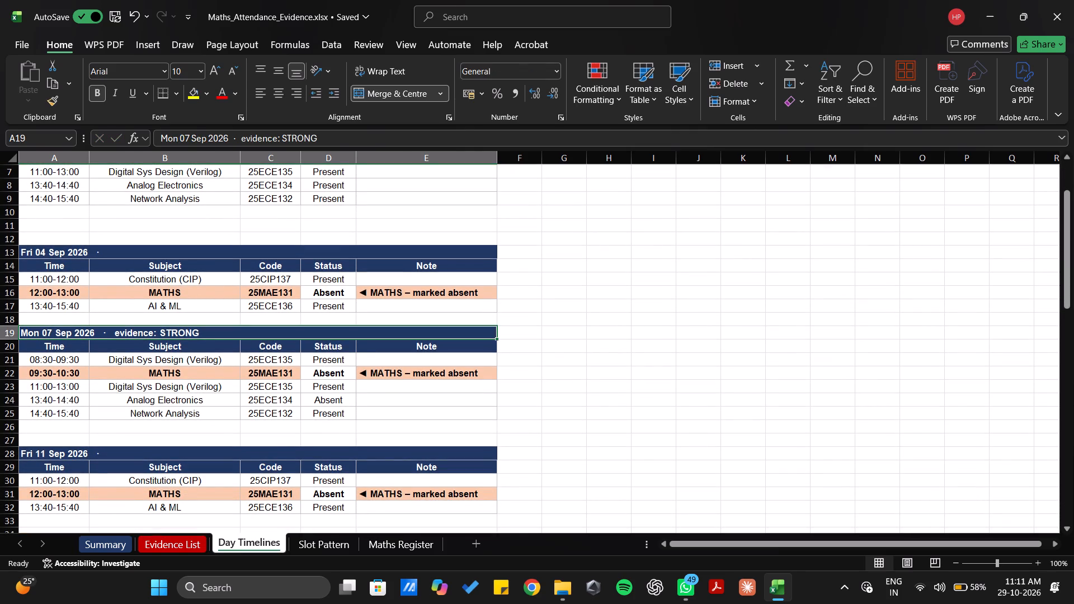
pyautogui.click(224, 337)
pyautogui.press('BackSpace')
pyautogui.press('BackSpace')
pyautogui.press('BackSpace')
pyautogui.press('BackSpace')
pyautogui.press('BackSpace')
pyautogui.press('BackSpace')
pyautogui.press('BackSpace')
pyautogui.press('BackSpace')
pyautogui.press('BackSpace')
pyautogui.press('BackSpace')
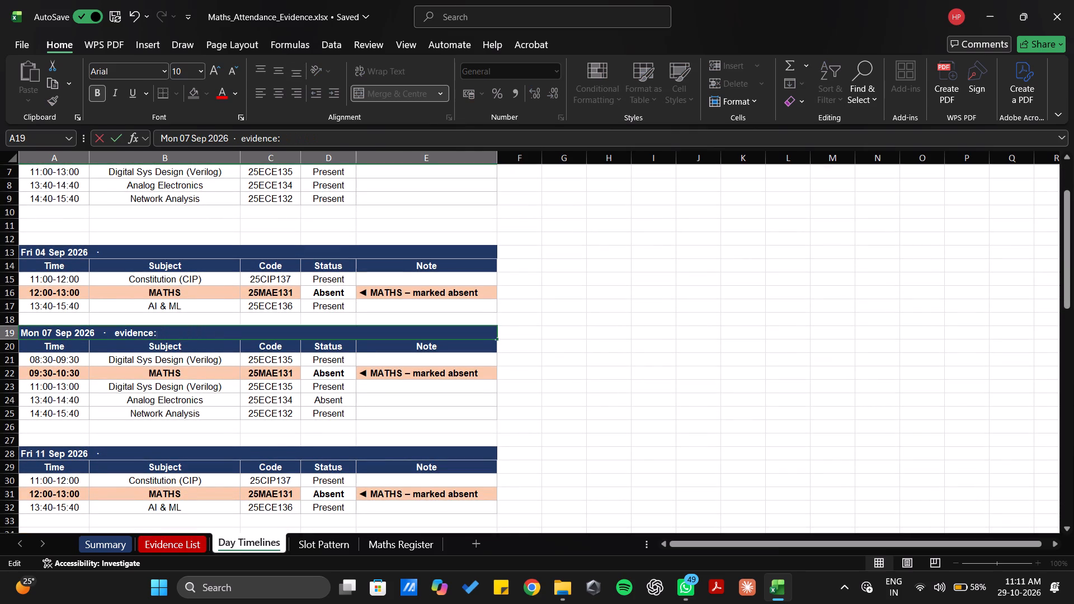
pyautogui.press('BackSpace')
pyautogui.press('BackSpace')
pyautogui.press('BackSpace')
pyautogui.press('BackSpace')
pyautogui.press('BackSpace')
pyautogui.press('BackSpace')
pyautogui.press('BackSpace')
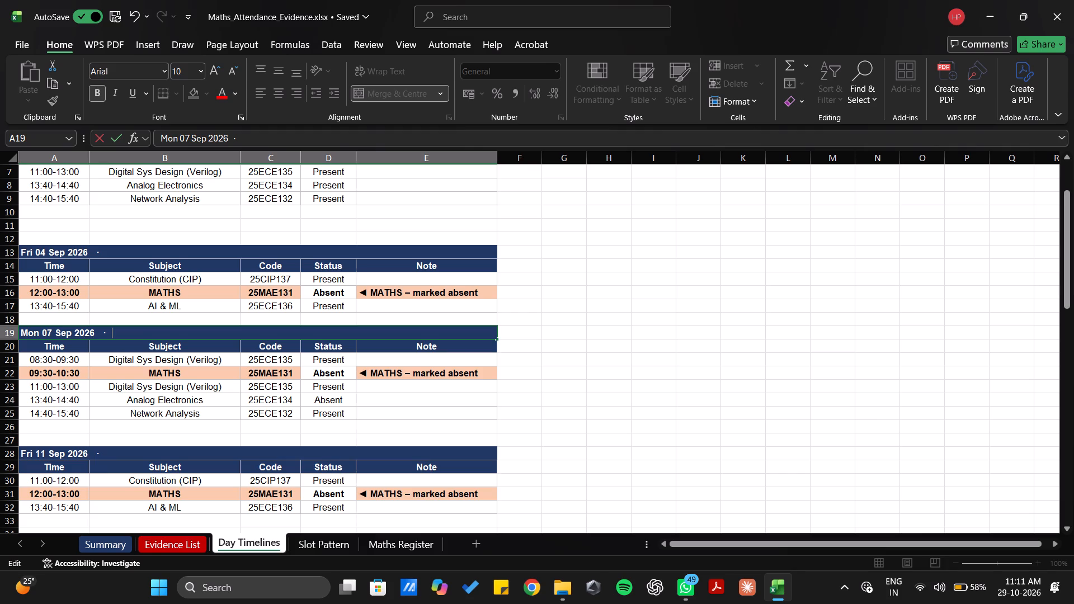
pyautogui.scroll(-2, 224, 337)
pyautogui.scroll(4, 224, 337)
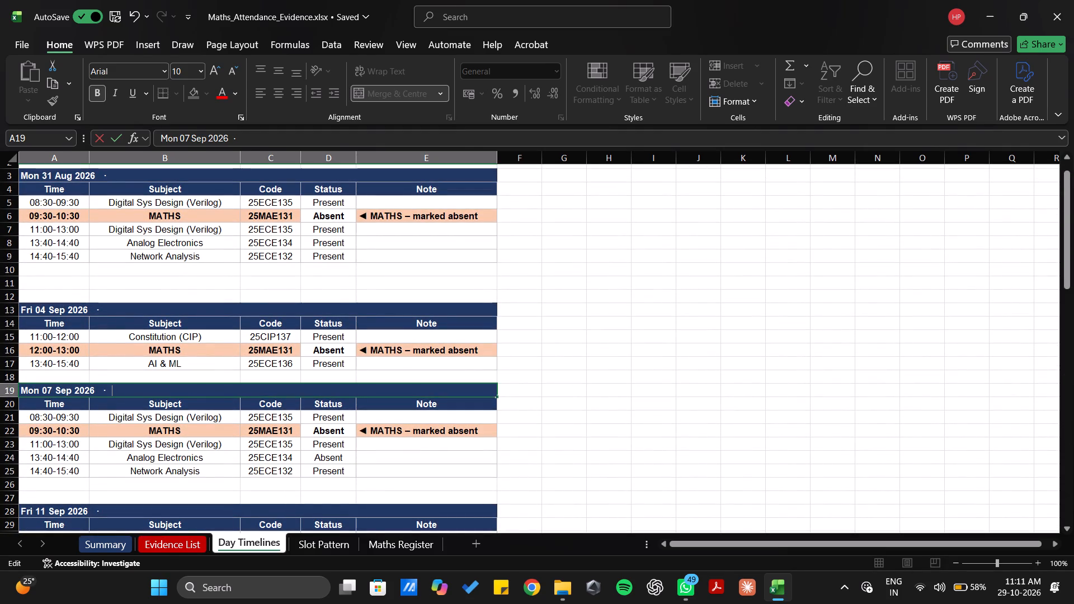
pyautogui.click(266, 275)
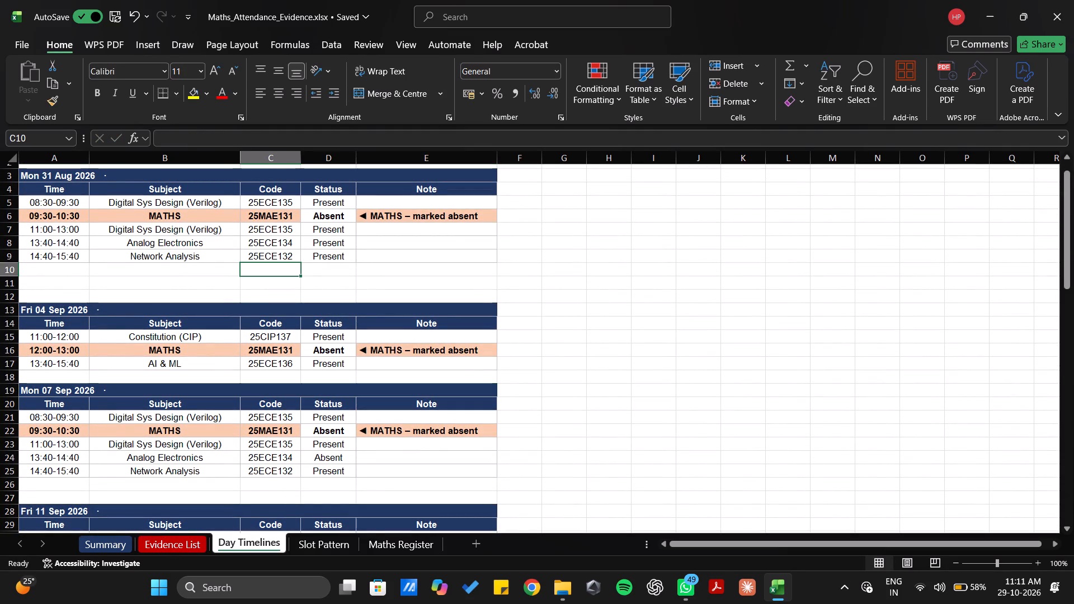
# Delete the blank cells A10:E11 beneath the Mon 31 Aug 2026 block, closing the gap above Fri 04 Sep 2026.
pyautogui.click(59, 262)
pyautogui.click(56, 266)
pyautogui.moveTo(56, 266); pyautogui.dragTo(114, 282)
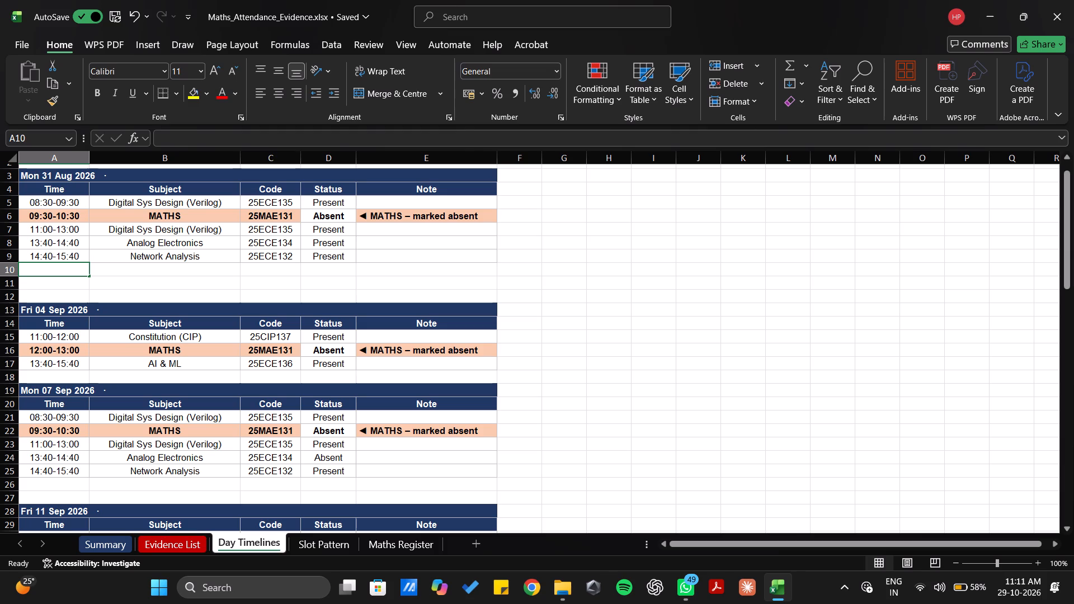
pyautogui.moveTo(114, 282); pyautogui.dragTo(221, 292)
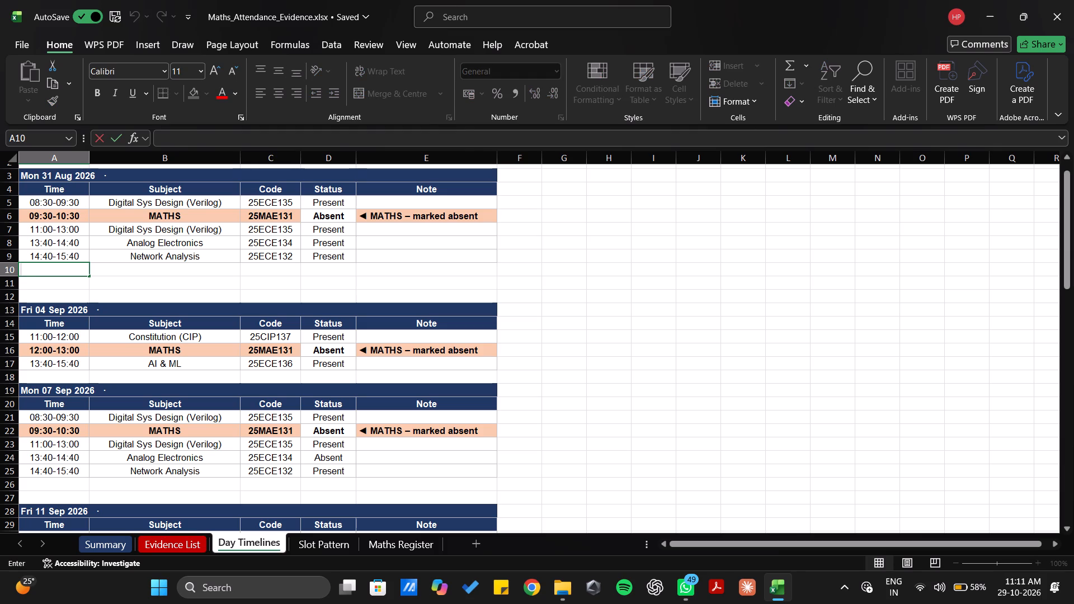
pyautogui.moveTo(93, 279); pyautogui.dragTo(196, 280)
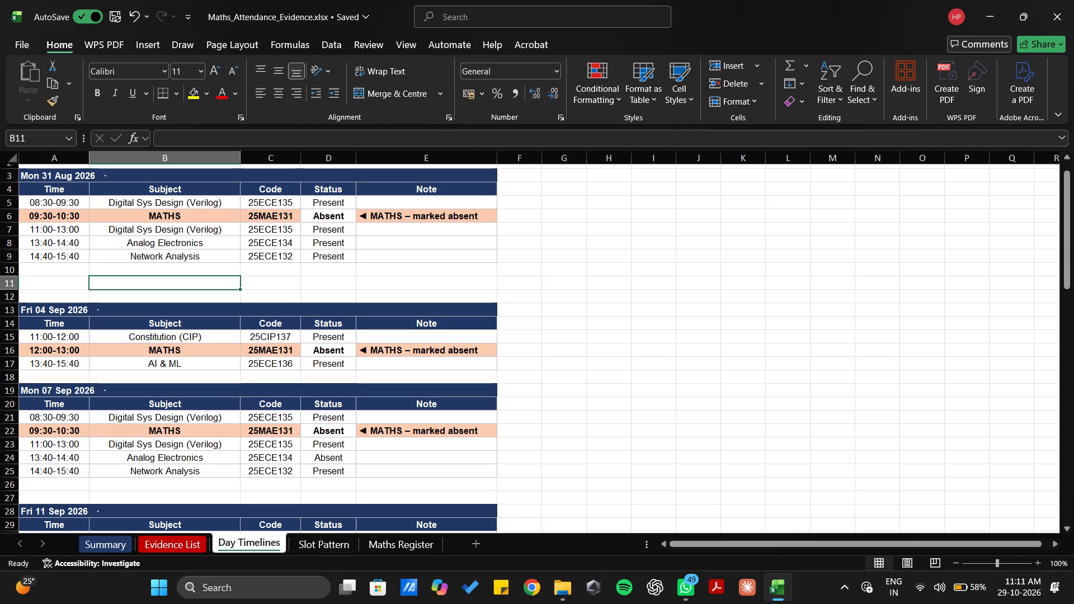
pyautogui.click(69, 268)
pyautogui.moveTo(69, 268); pyautogui.dragTo(196, 276)
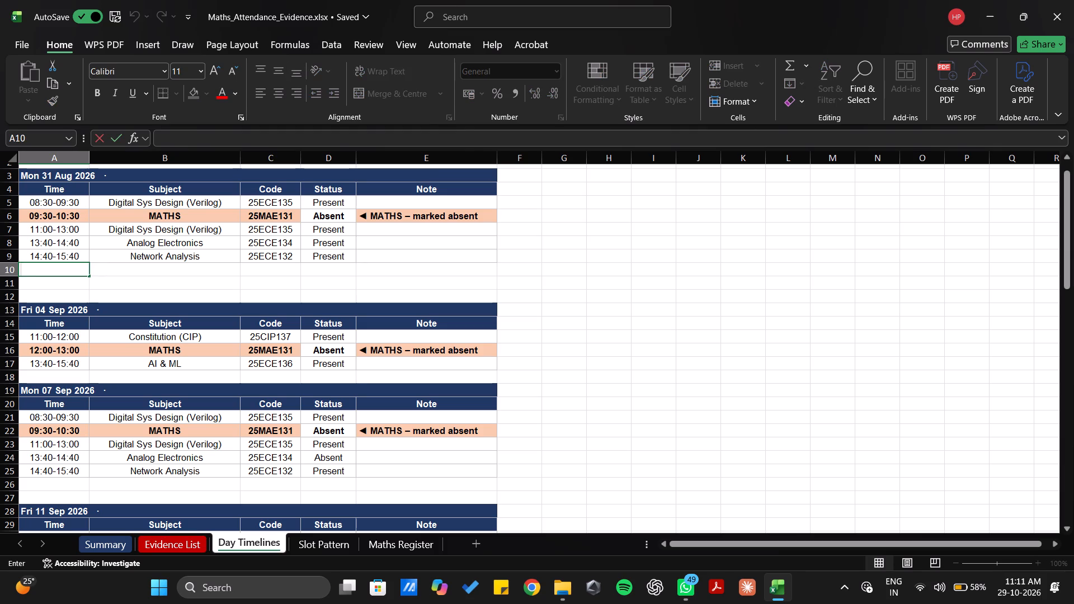
pyautogui.moveTo(91, 277); pyautogui.dragTo(384, 282)
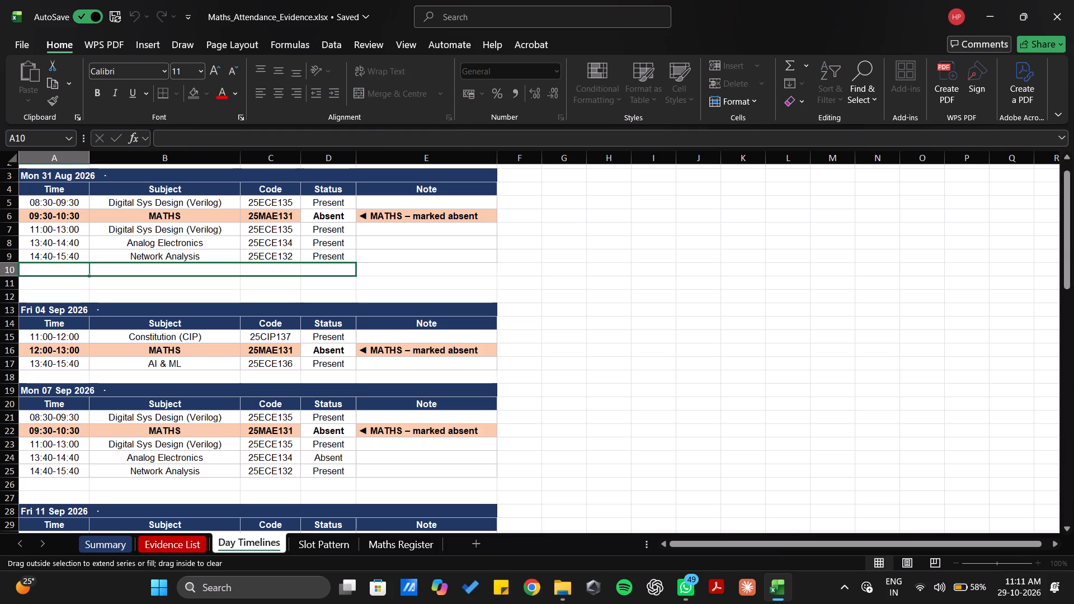
pyautogui.moveTo(384, 282); pyautogui.dragTo(444, 294)
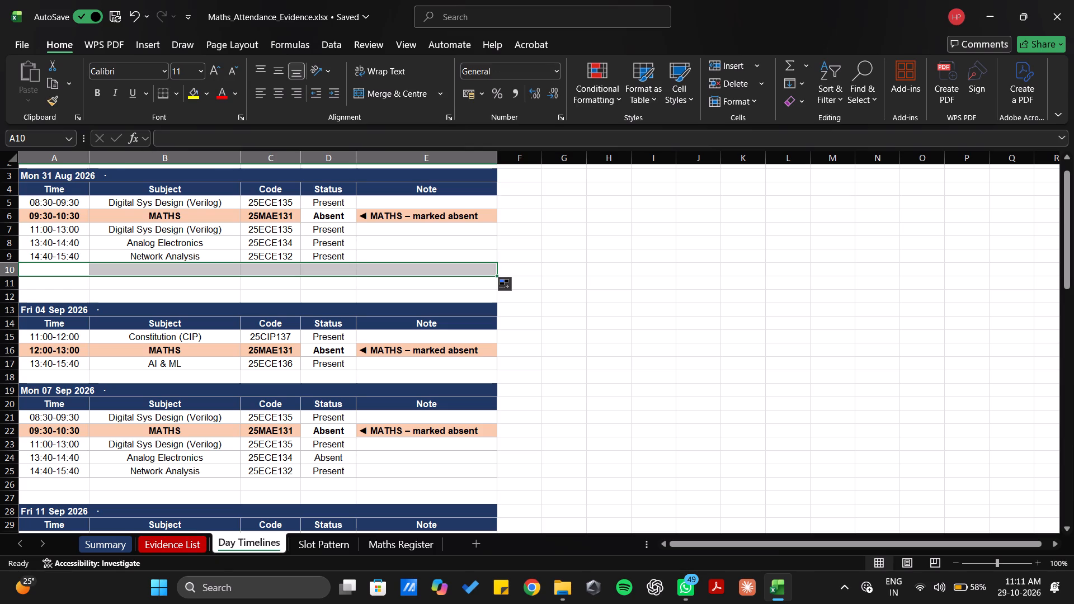
pyautogui.moveTo(496, 277); pyautogui.dragTo(494, 285)
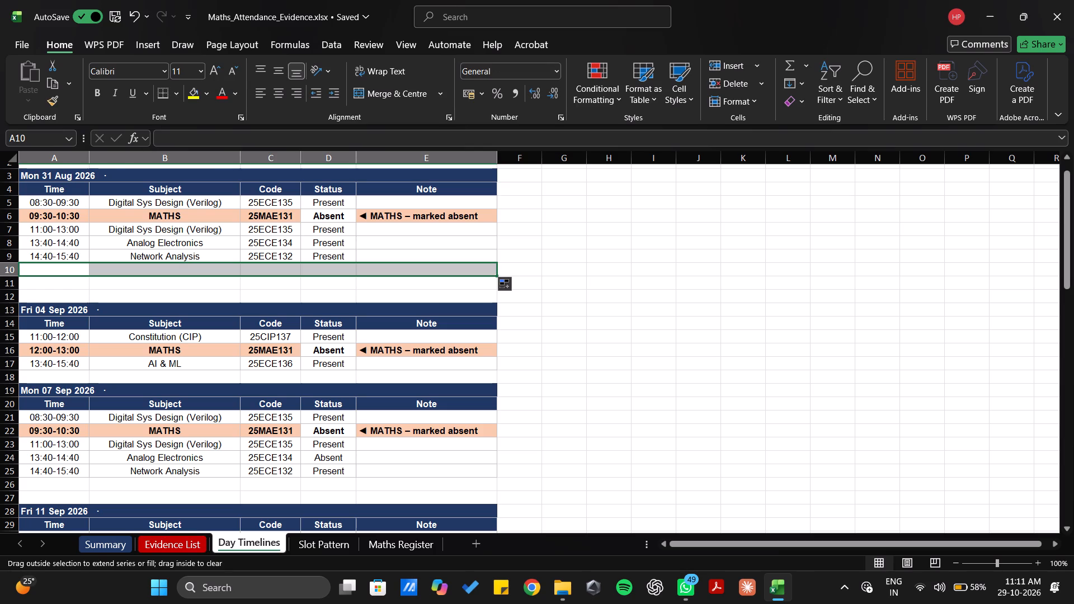
pyautogui.moveTo(494, 285); pyautogui.dragTo(494, 287)
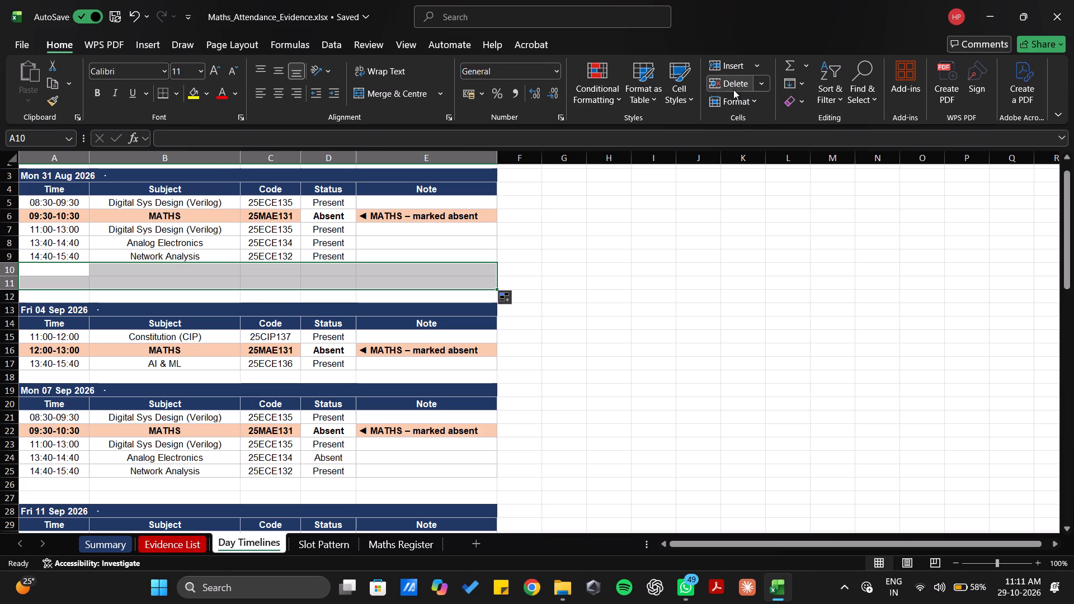
pyautogui.click(733, 89)
# Delete the blank cells A54:E55 beneath the Tue 13 Oct 2026 block, closing the gap above Tue 27 Oct 2026.
pyautogui.scroll(-1, 545, 279)
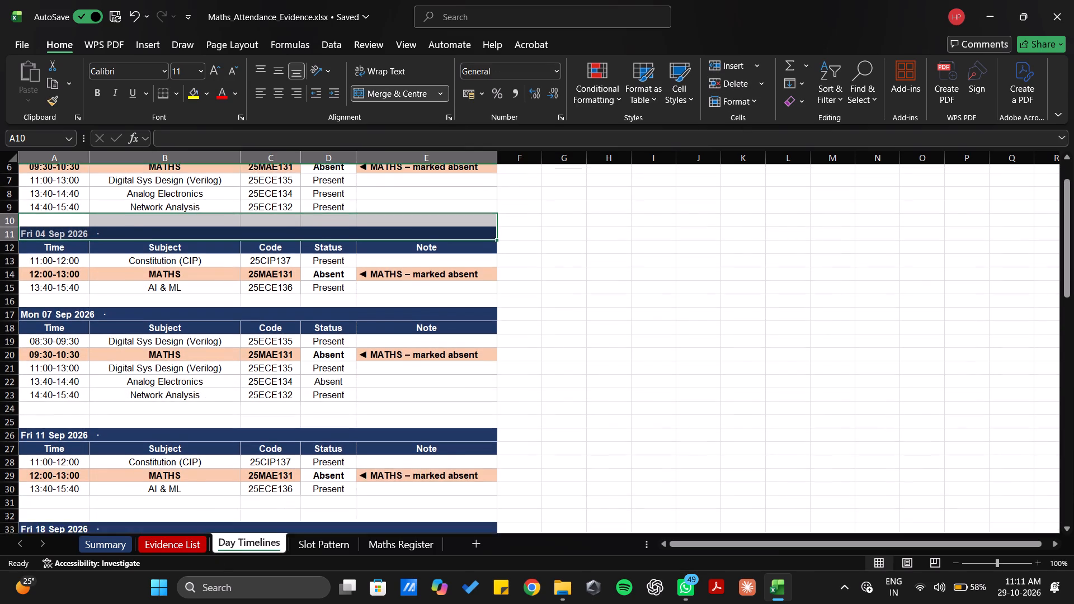
pyautogui.scroll(-1, 545, 279)
pyautogui.scroll(-1, 354, 336)
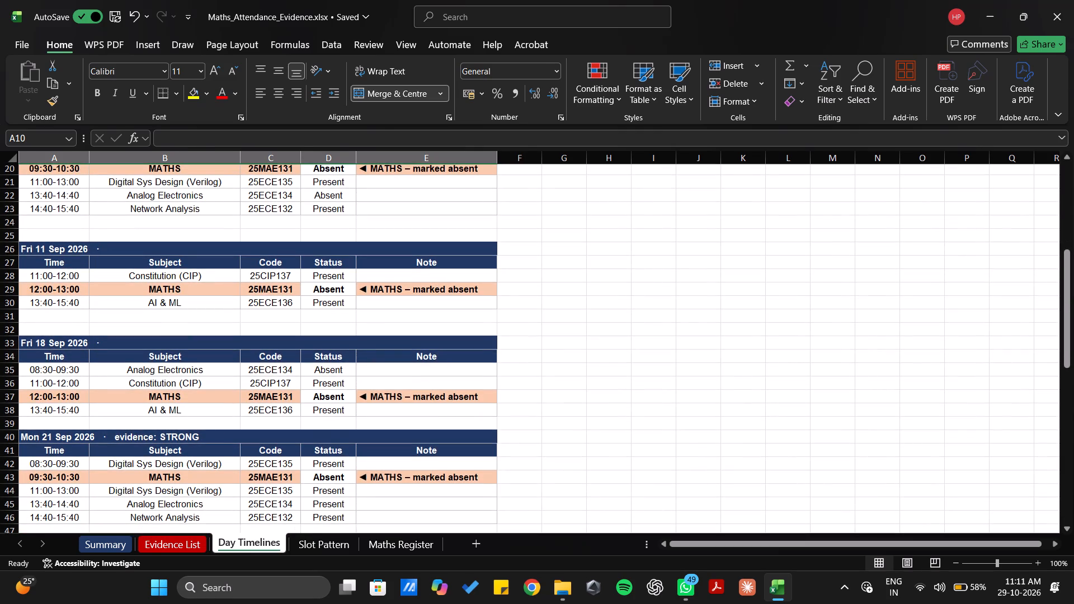
pyautogui.scroll(-3, 205, 347)
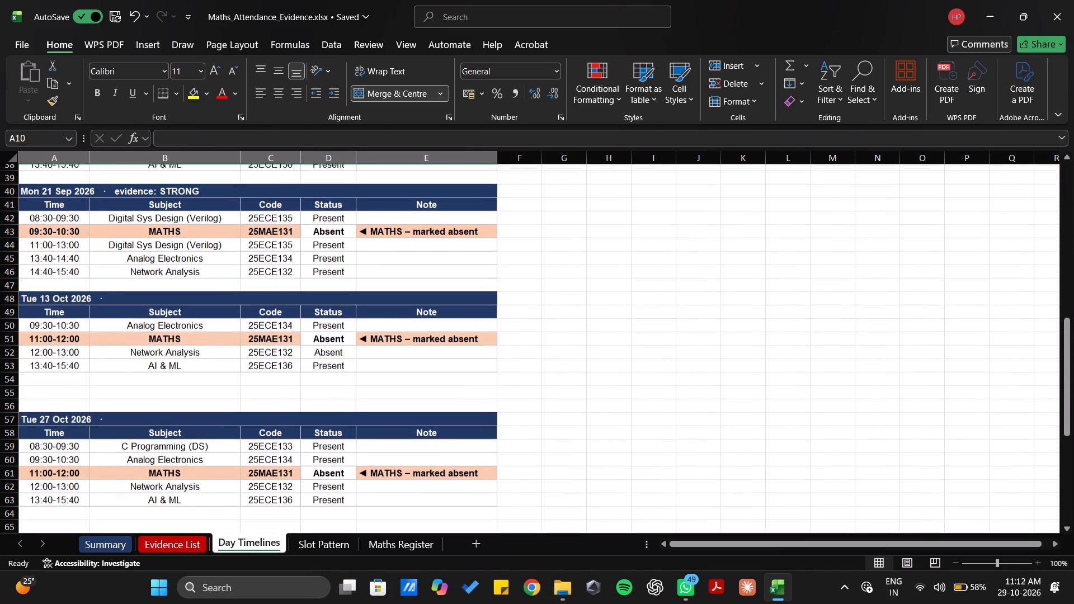
pyautogui.scroll(-1, 205, 347)
pyautogui.click(32, 379)
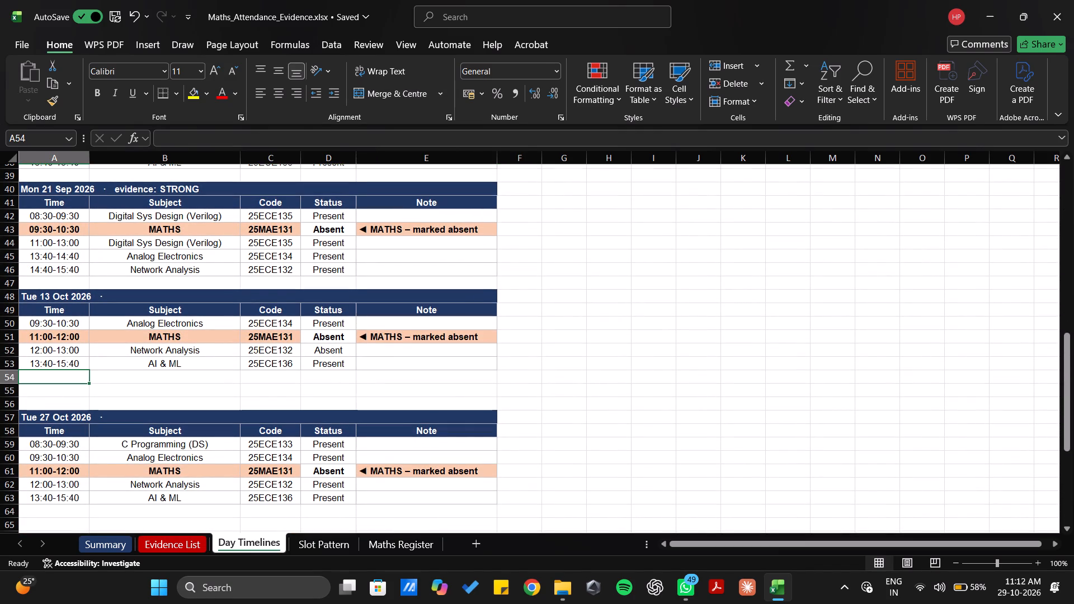
pyautogui.moveTo(77, 379); pyautogui.dragTo(122, 381)
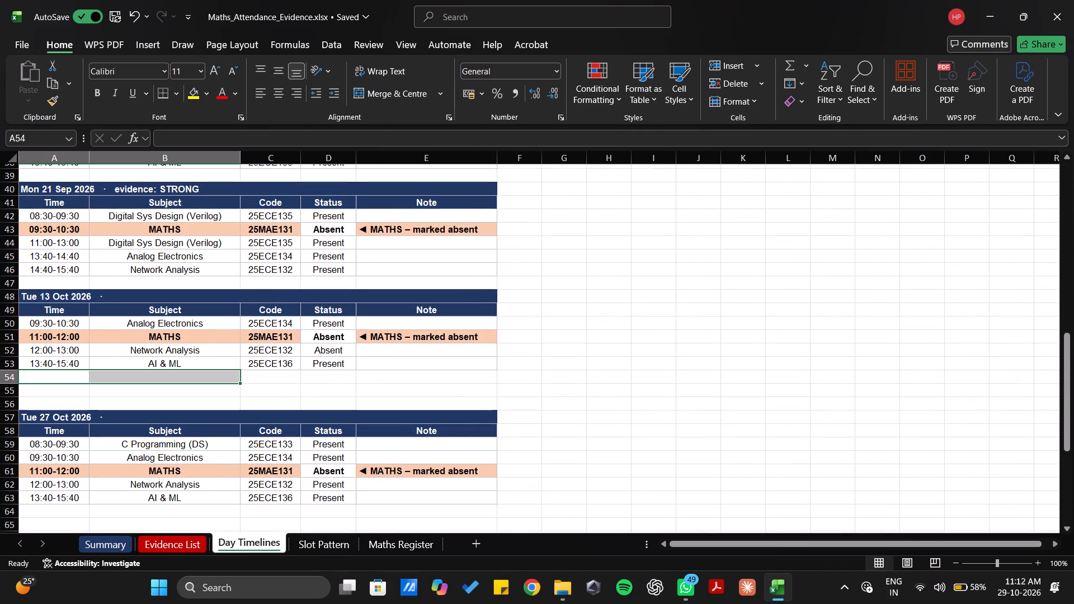
pyautogui.moveTo(122, 381); pyautogui.dragTo(450, 396)
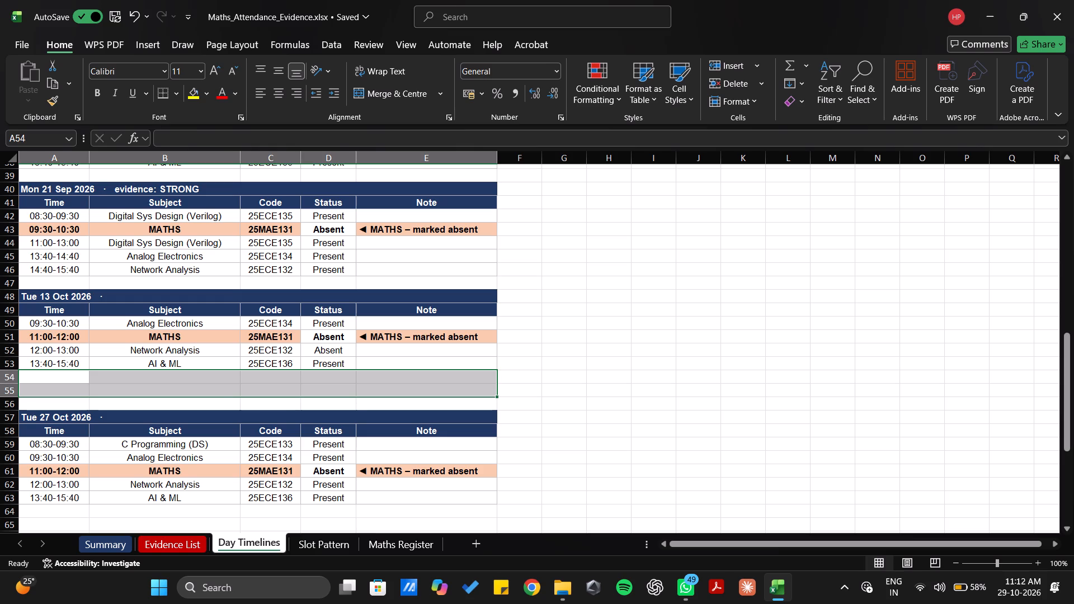
pyautogui.click(715, 81)
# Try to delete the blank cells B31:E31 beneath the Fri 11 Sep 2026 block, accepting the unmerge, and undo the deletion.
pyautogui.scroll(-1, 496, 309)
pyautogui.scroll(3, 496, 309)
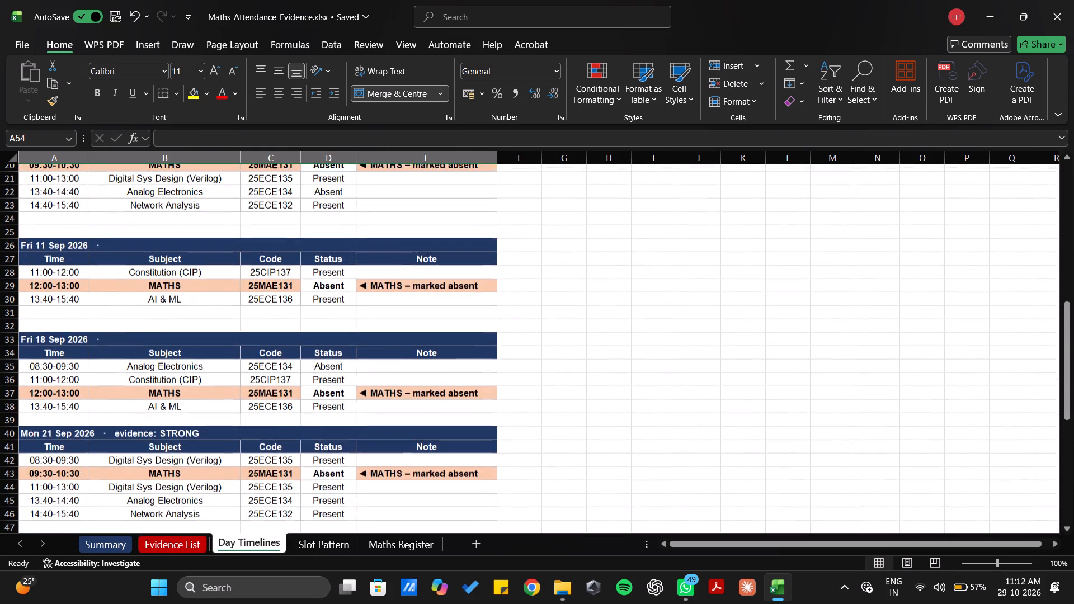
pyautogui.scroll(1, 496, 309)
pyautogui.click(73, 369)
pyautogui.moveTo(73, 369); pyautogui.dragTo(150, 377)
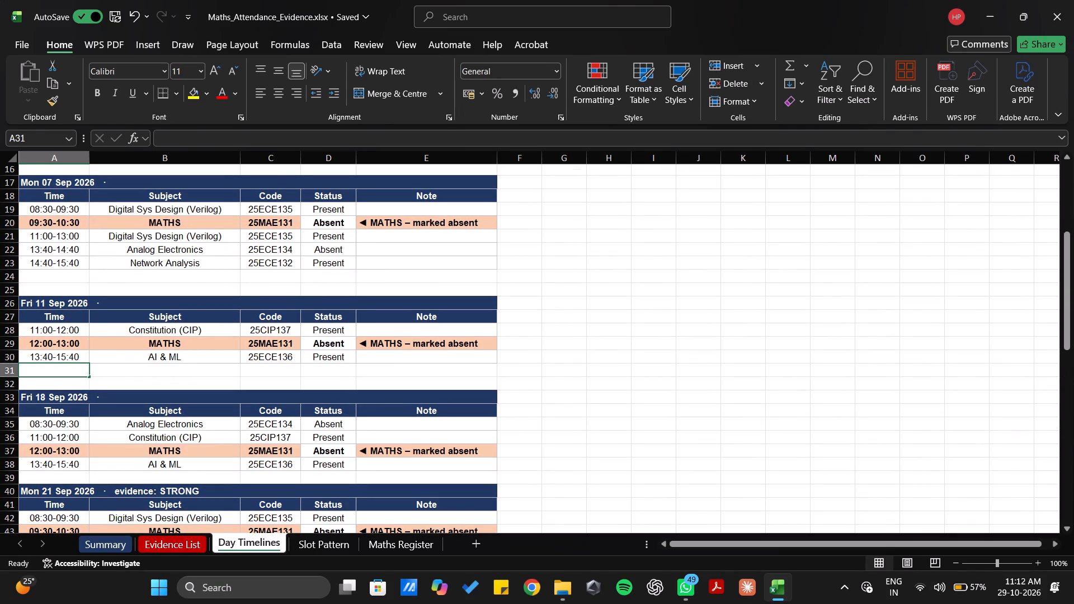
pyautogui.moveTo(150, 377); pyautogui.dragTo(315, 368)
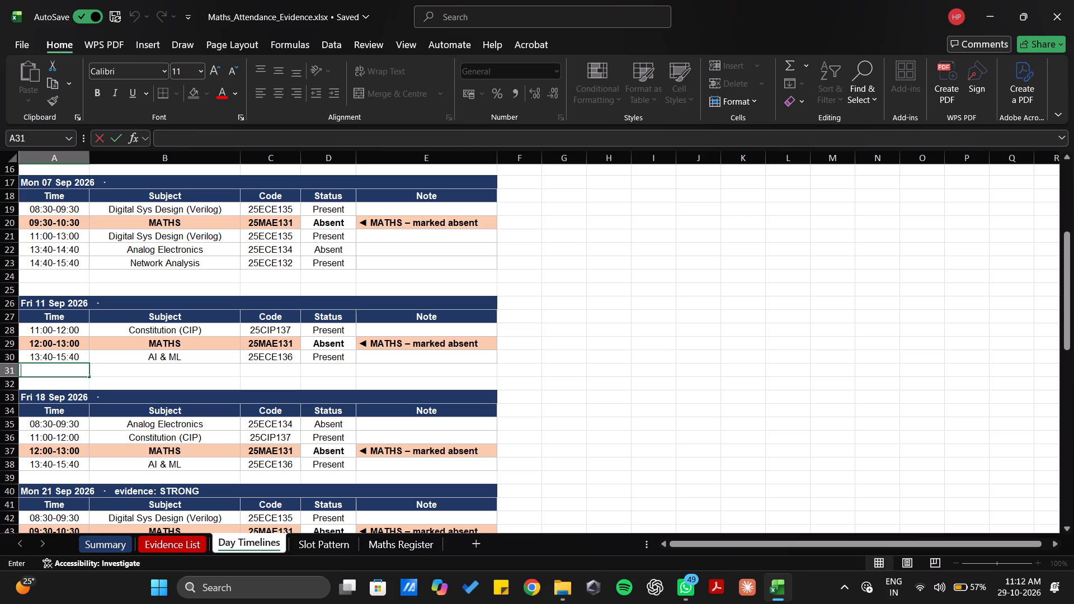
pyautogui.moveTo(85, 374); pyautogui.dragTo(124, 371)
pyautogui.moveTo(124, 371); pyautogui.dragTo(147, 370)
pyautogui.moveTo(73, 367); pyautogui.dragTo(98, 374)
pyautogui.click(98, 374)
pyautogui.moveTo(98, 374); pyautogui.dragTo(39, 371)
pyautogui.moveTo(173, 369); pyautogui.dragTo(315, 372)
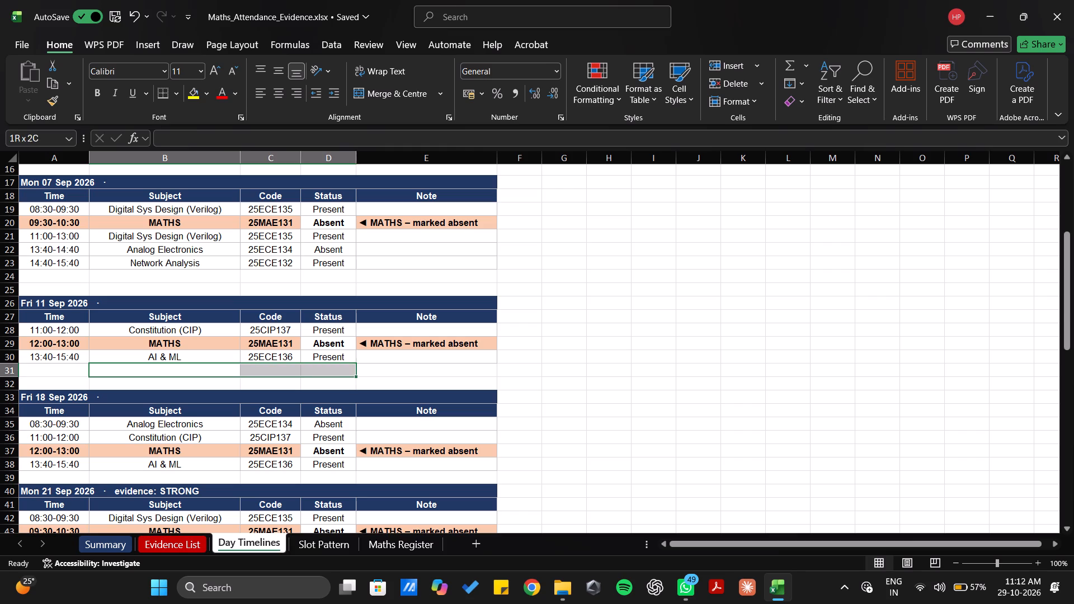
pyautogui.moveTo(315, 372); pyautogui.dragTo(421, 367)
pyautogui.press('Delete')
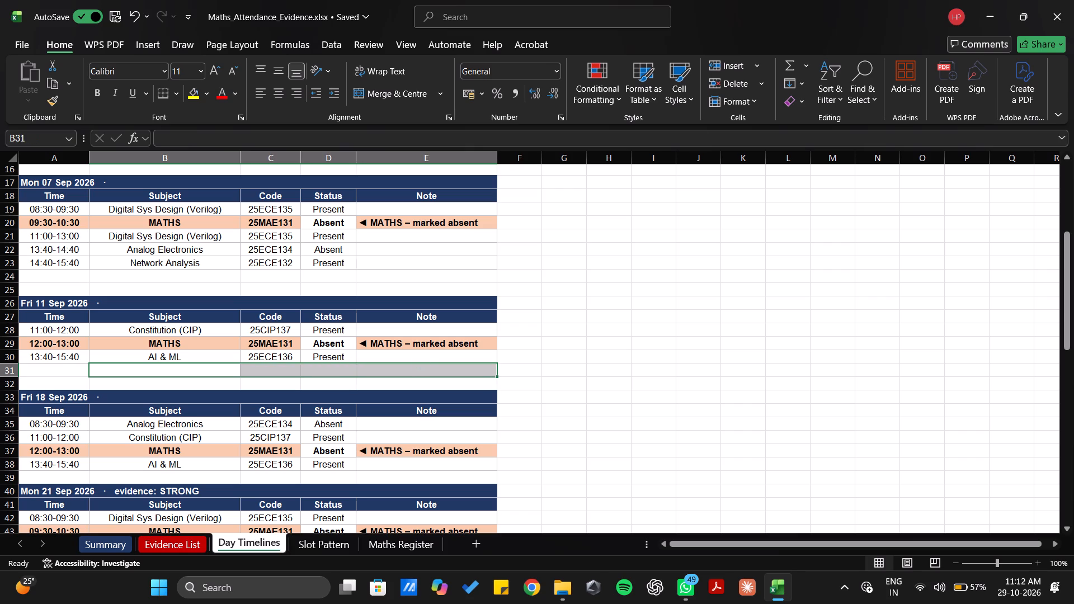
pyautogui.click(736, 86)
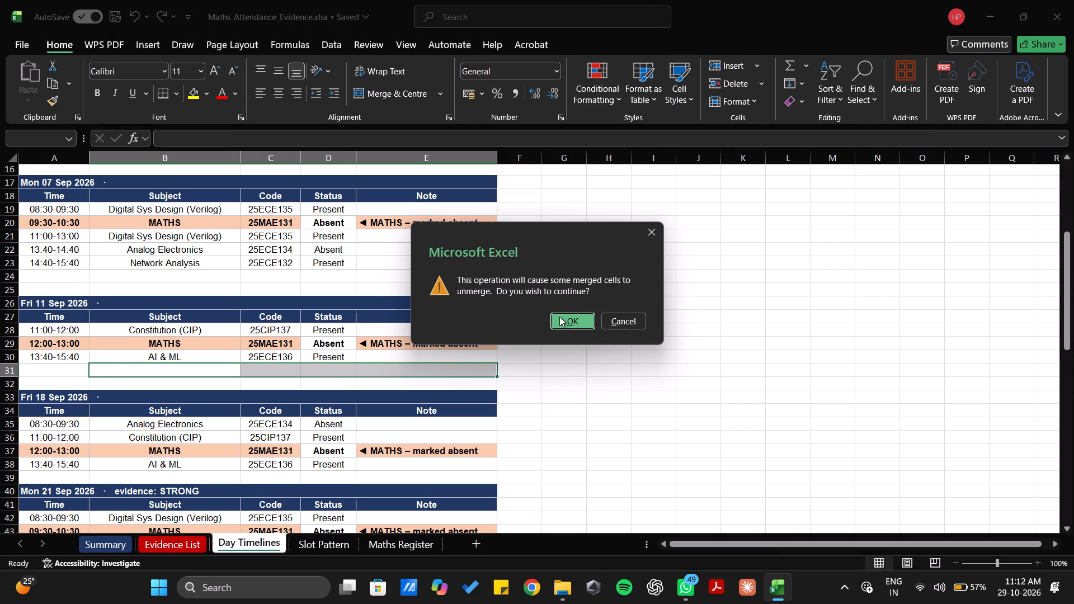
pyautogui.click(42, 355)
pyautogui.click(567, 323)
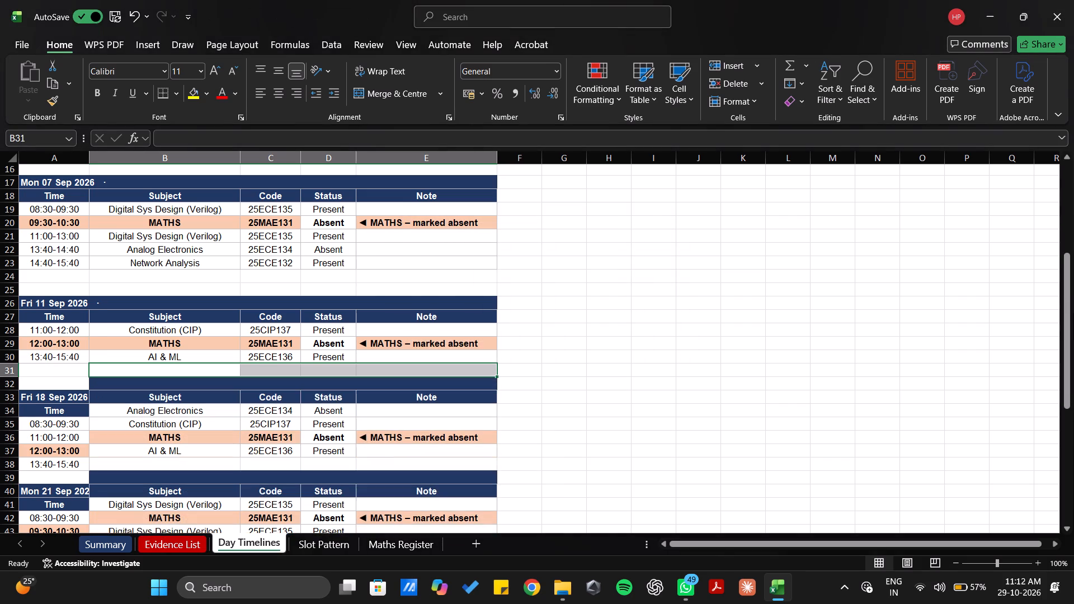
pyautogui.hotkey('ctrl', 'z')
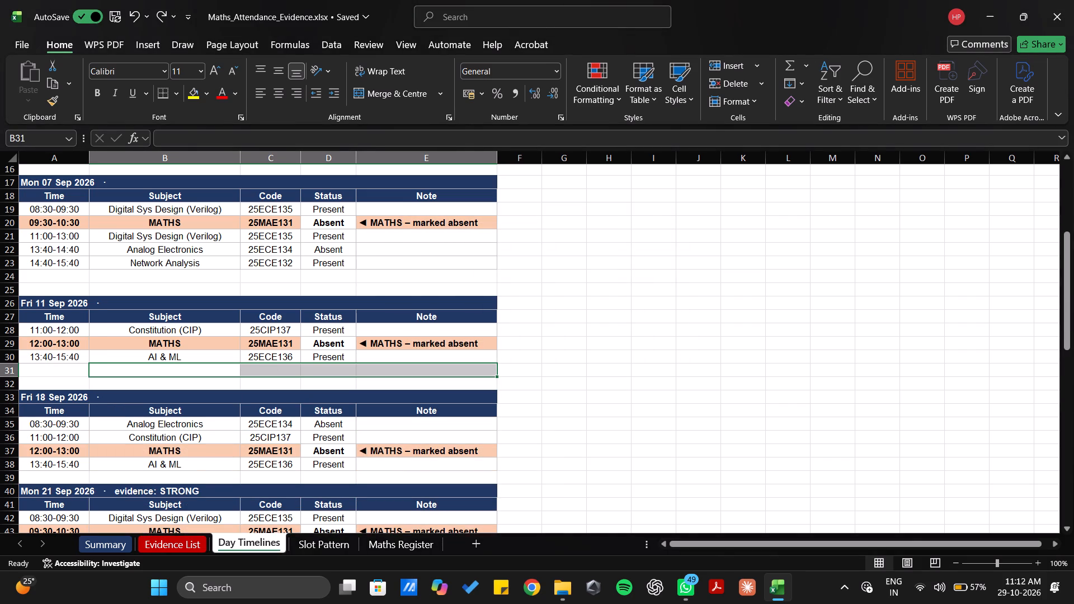
# Delete the blank cells A31:E31 beneath the Fri 11 Sep 2026 block, leaving one spacer row above Fri 18 Sep 2026.
pyautogui.click(51, 373)
pyautogui.moveTo(51, 373); pyautogui.dragTo(121, 367)
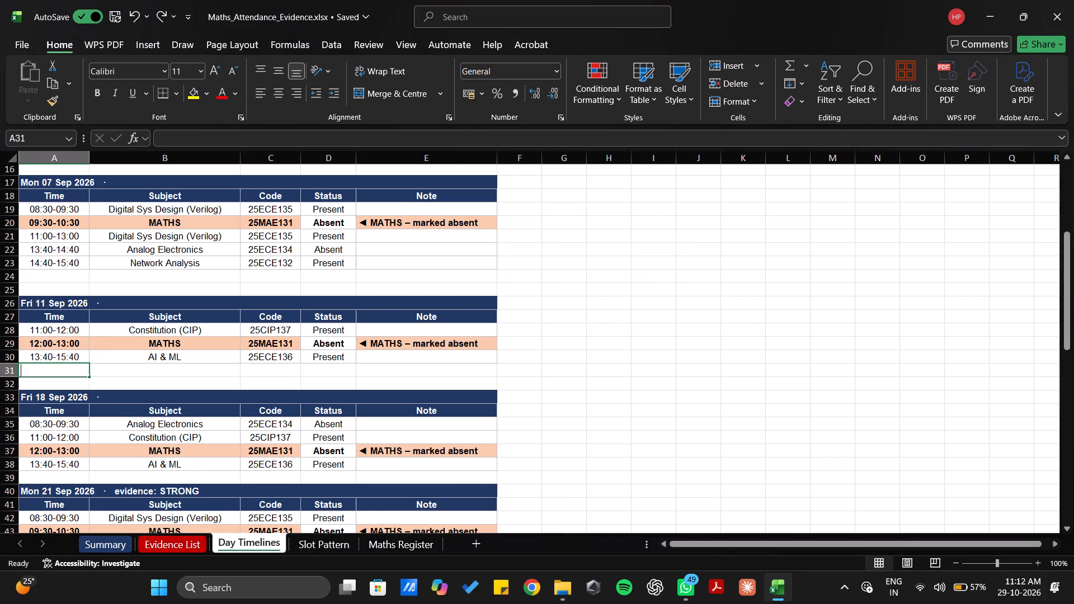
pyautogui.moveTo(121, 367); pyautogui.dragTo(246, 371)
pyautogui.moveTo(74, 367); pyautogui.dragTo(92, 383)
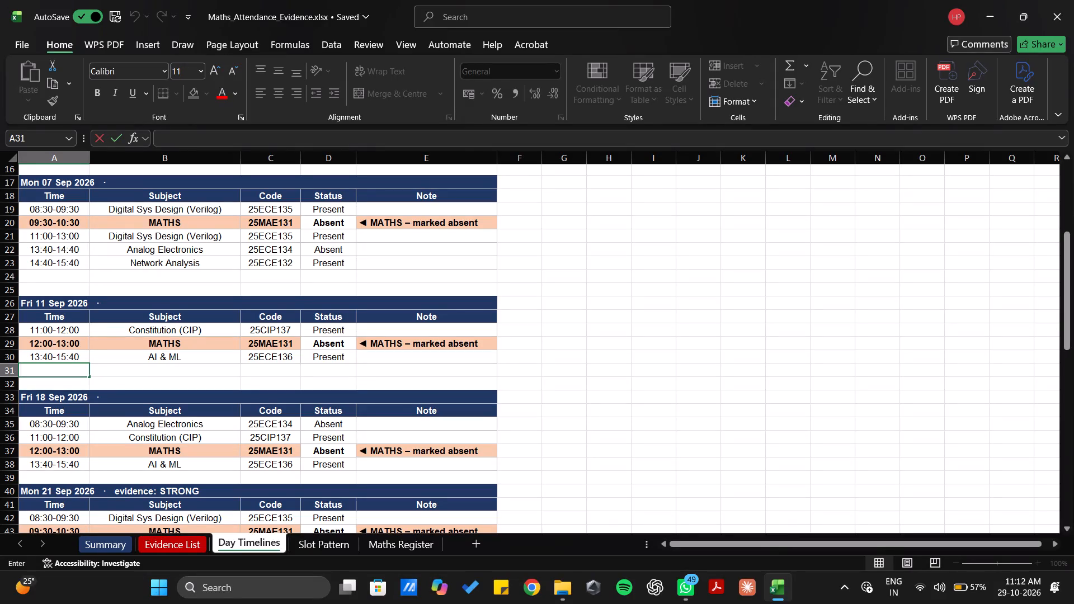
pyautogui.moveTo(92, 383); pyautogui.dragTo(88, 379)
pyautogui.moveTo(88, 377); pyautogui.dragTo(376, 370)
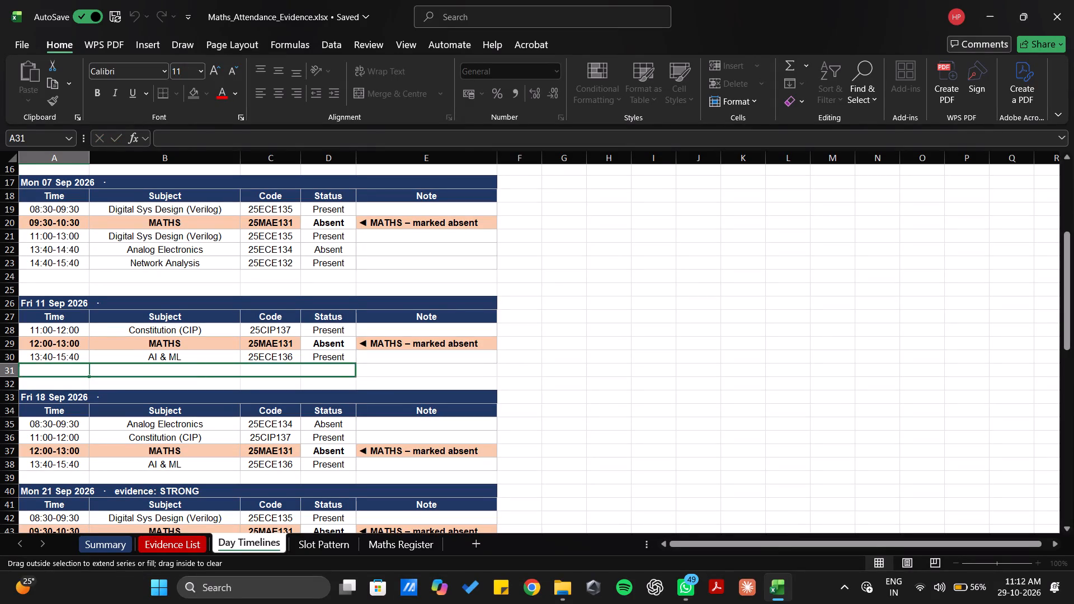
pyautogui.moveTo(376, 370); pyautogui.dragTo(454, 374)
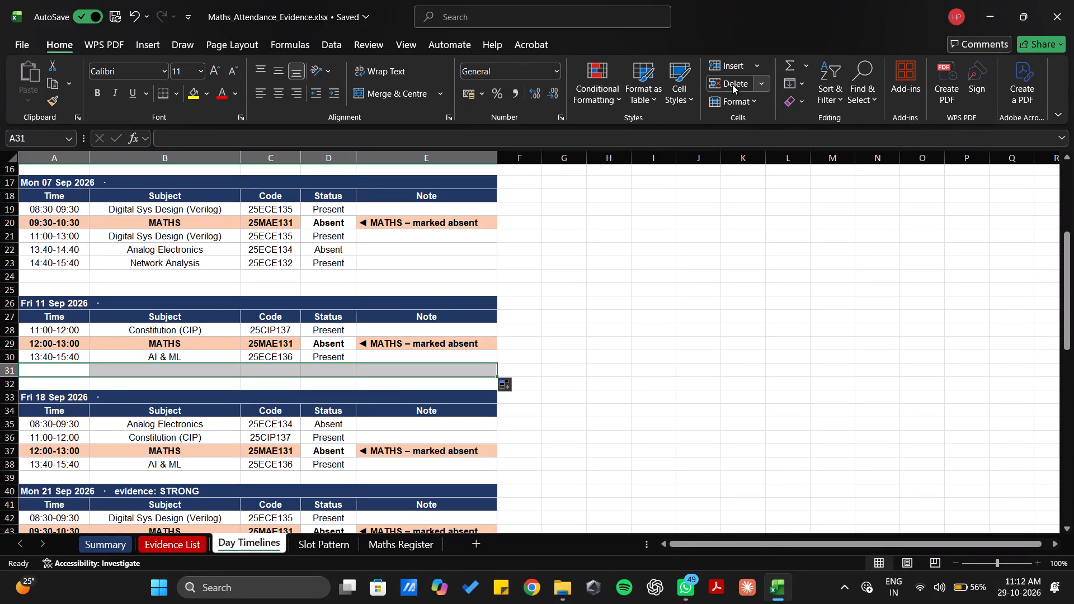
pyautogui.click(732, 84)
# Delete the blank cells A24:E24 beneath the Mon 07 Sep 2026 block, leaving one spacer row above Fri 11 Sep 2026.
pyautogui.scroll(1, 522, 273)
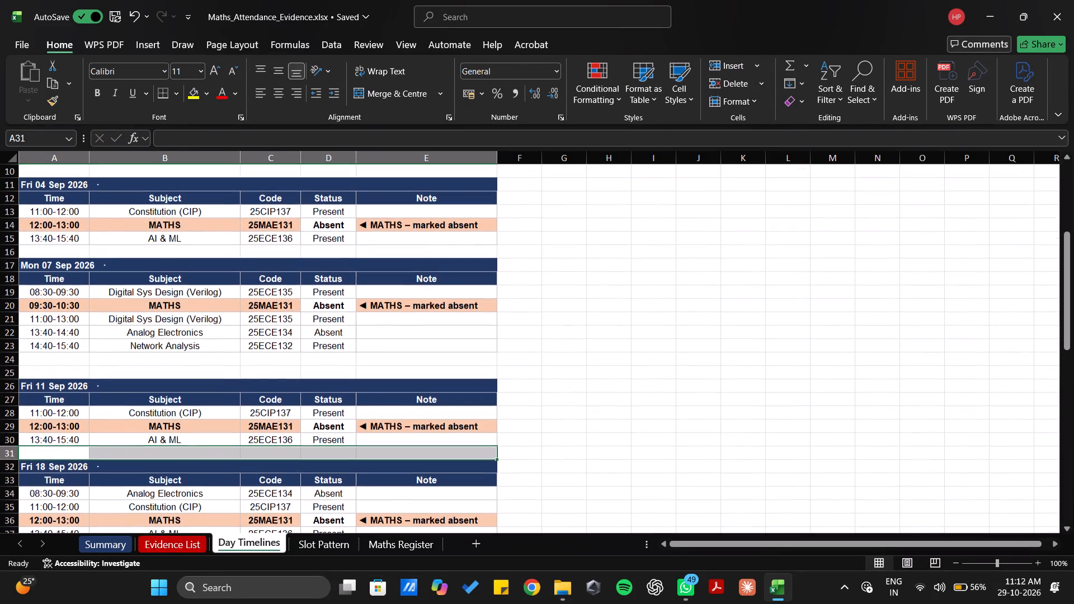
pyautogui.moveTo(60, 357); pyautogui.dragTo(401, 366)
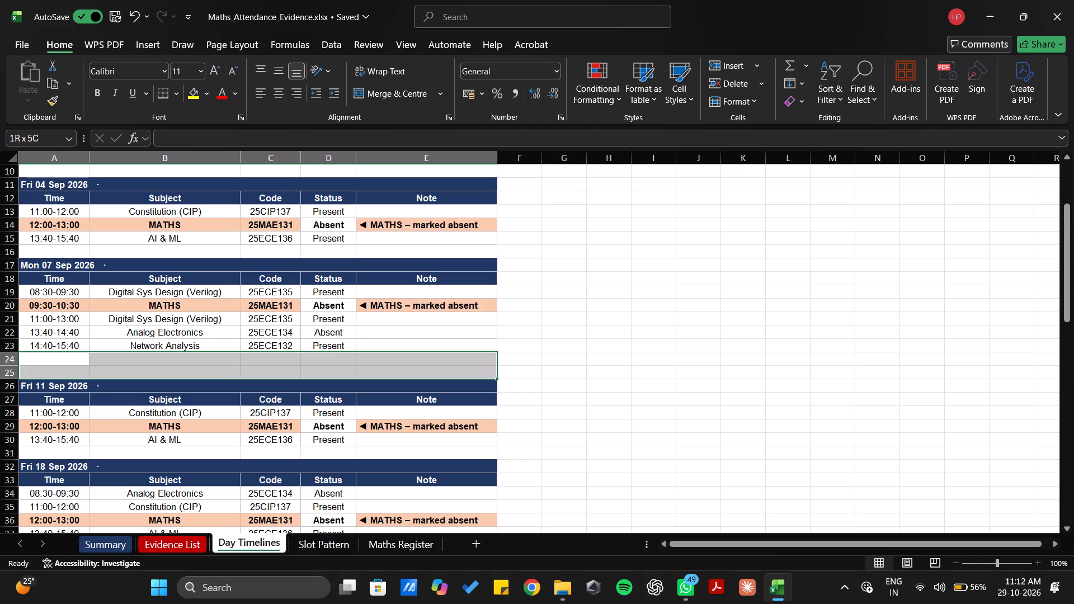
pyautogui.moveTo(401, 366); pyautogui.dragTo(399, 359)
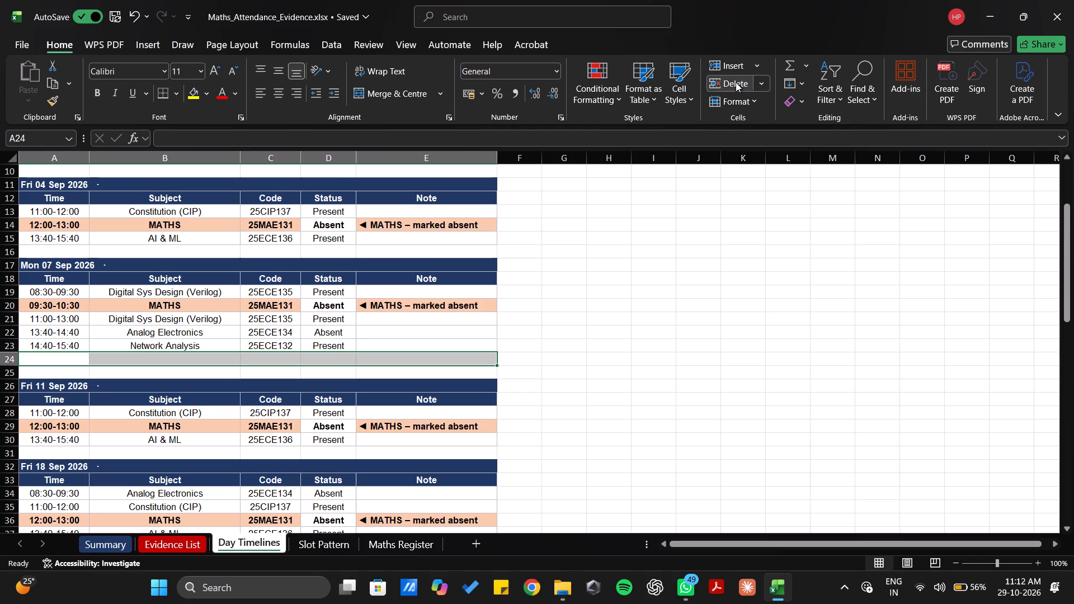
pyautogui.click(736, 82)
# Save the Maths_Attendance_Evidence workbook with the cleaned-up Day Timelines sheet.
pyautogui.scroll(3, 384, 377)
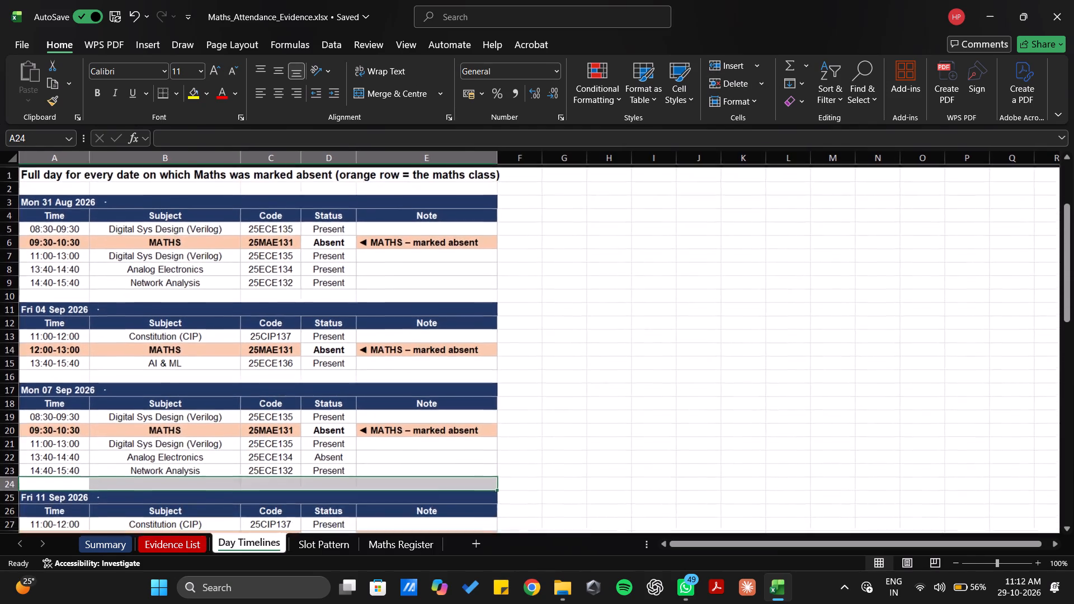
pyautogui.scroll(-3, 384, 377)
pyautogui.scroll(2, 384, 377)
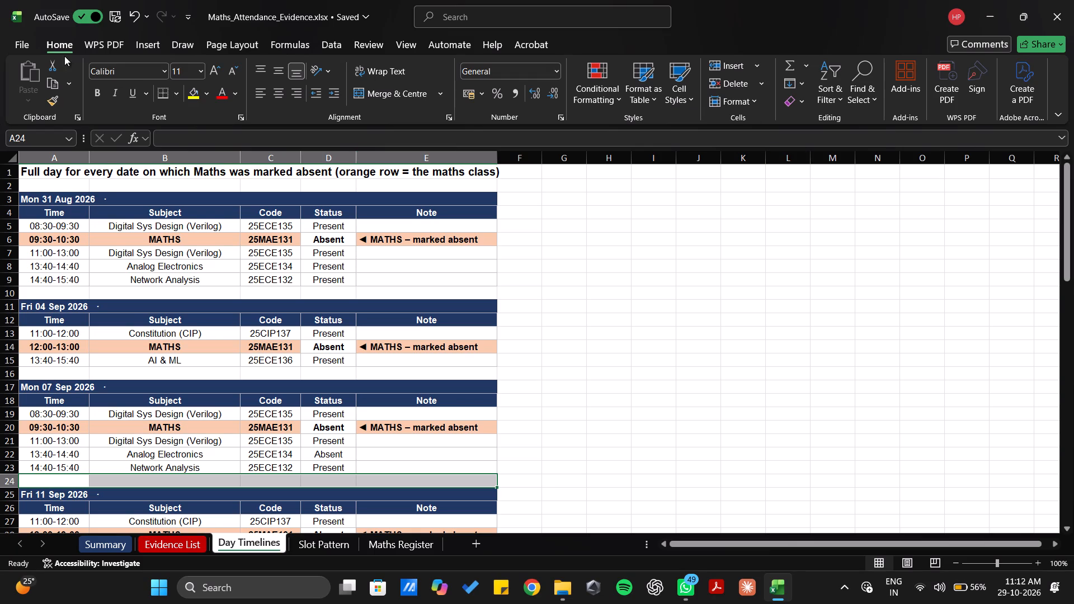
pyautogui.click(35, 46)
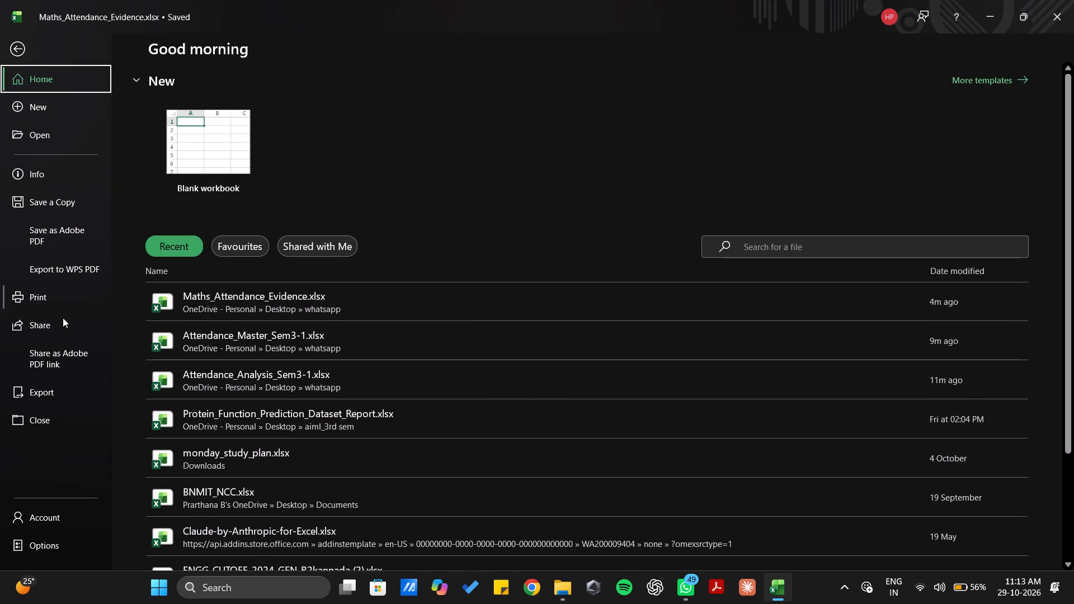
pyautogui.click(32, 77)
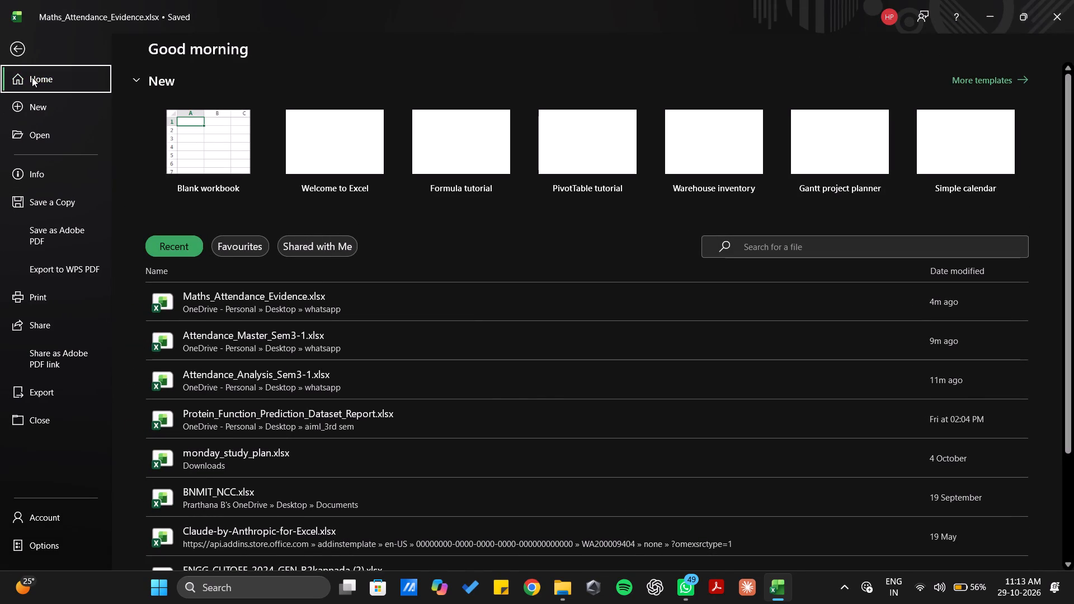
pyautogui.click(15, 48)
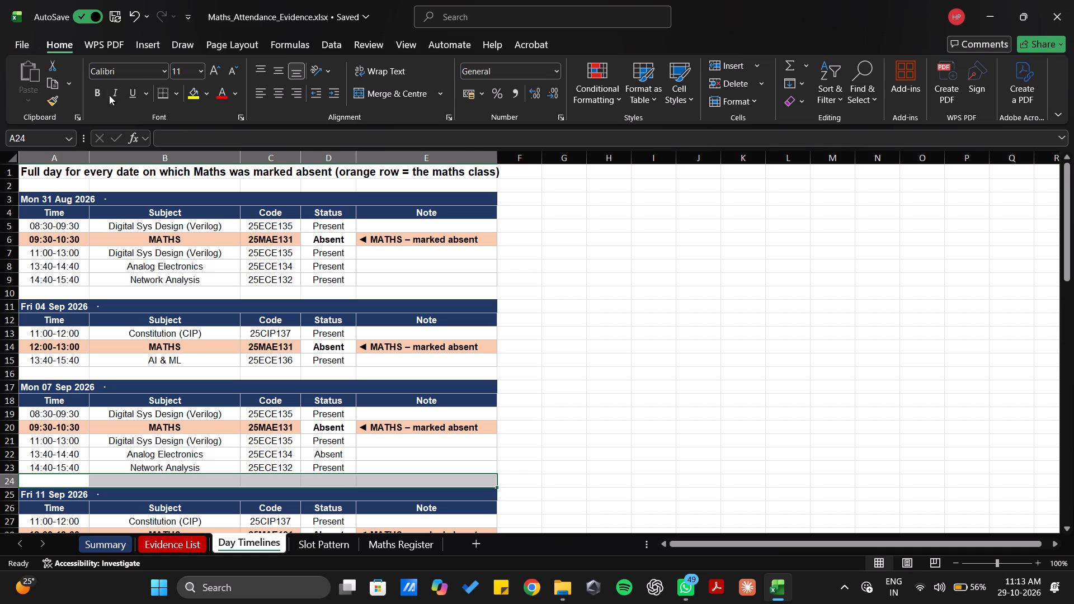
pyautogui.hotkey('ctrl', 's')
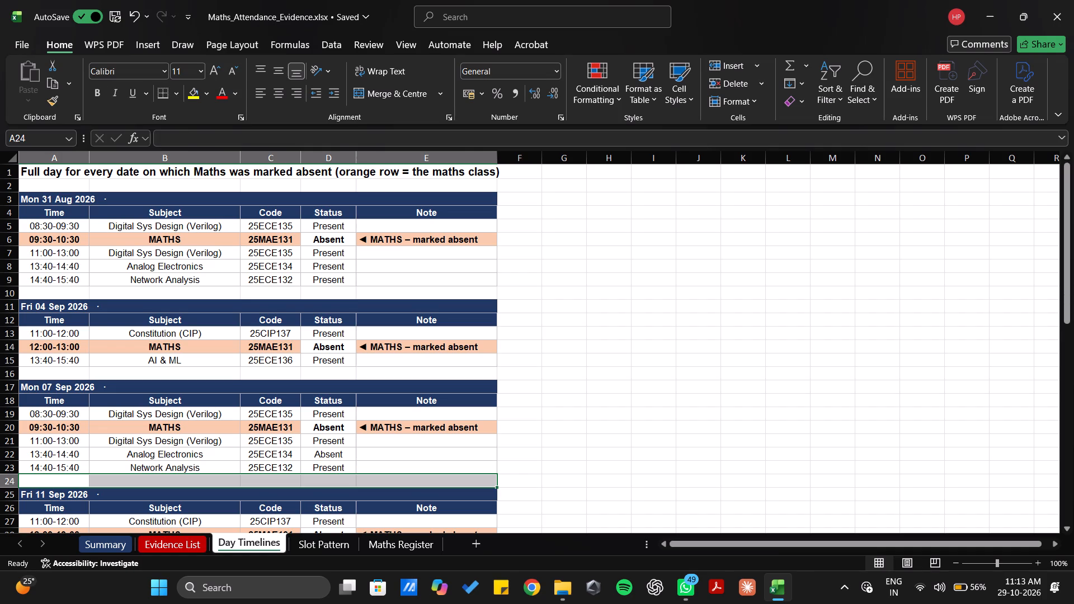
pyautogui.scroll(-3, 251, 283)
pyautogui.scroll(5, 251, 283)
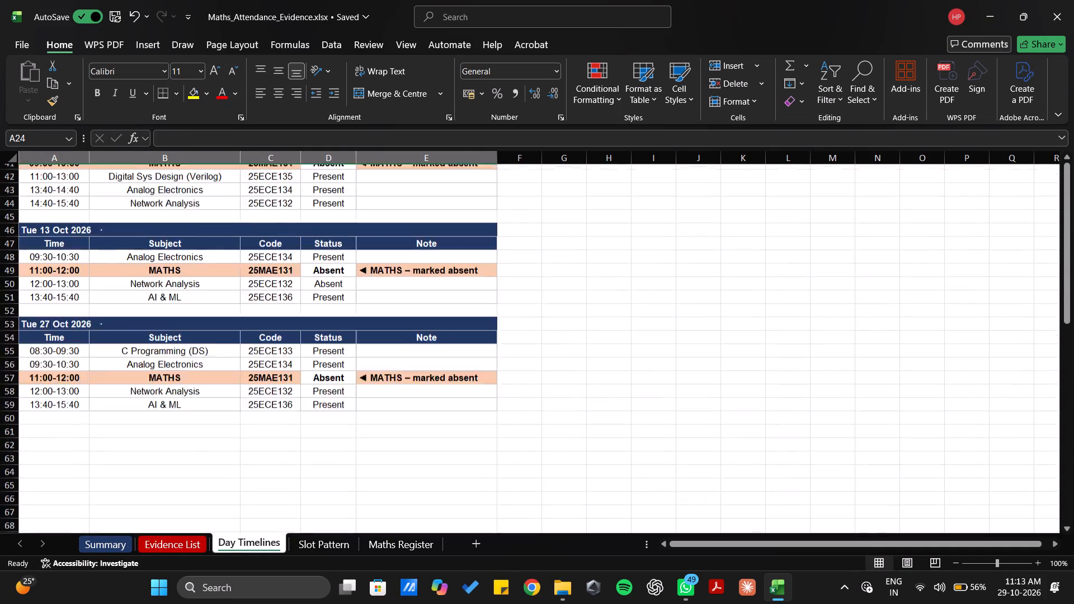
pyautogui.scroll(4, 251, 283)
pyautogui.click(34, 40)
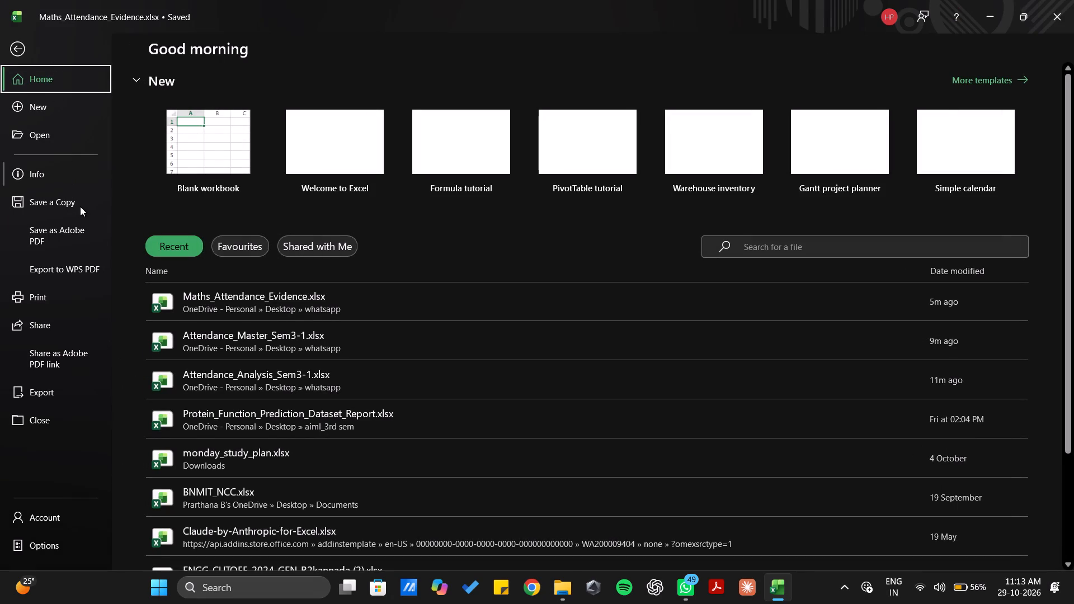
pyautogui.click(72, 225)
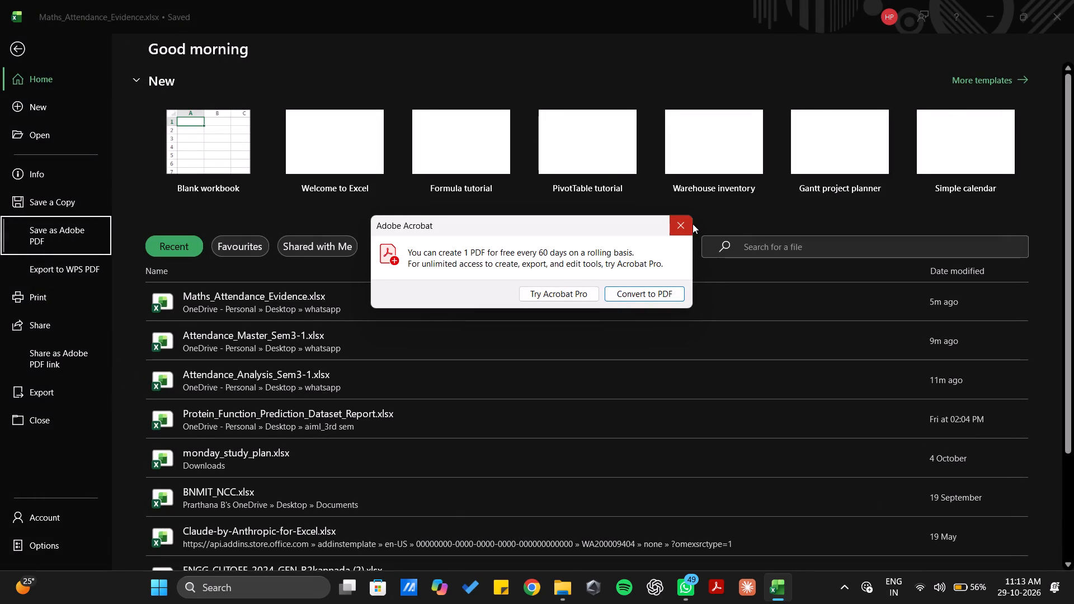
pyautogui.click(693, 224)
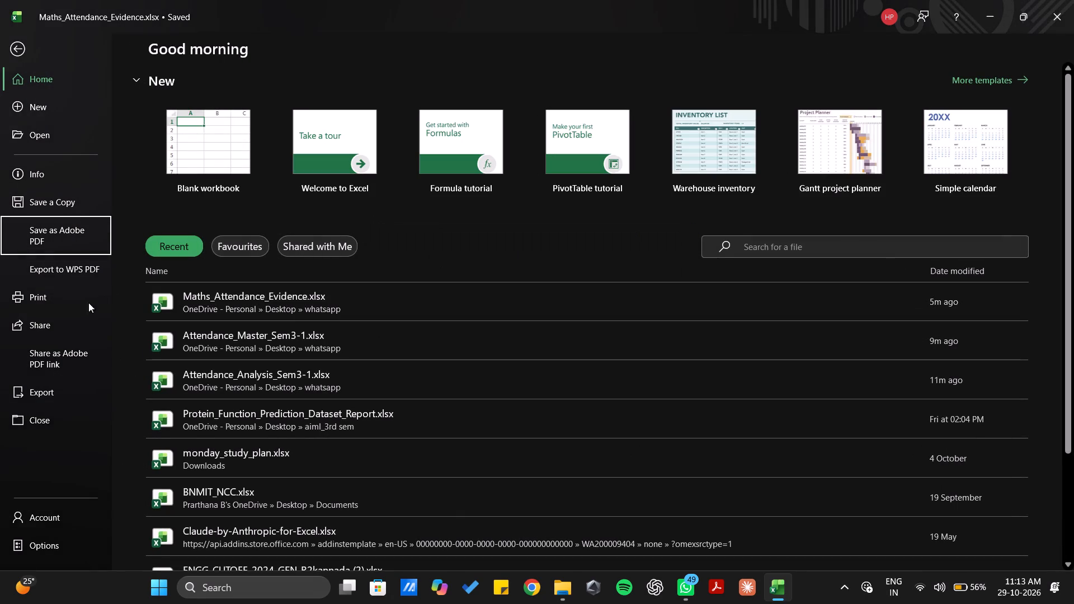
# Investigate the accessibility recommendations offered for the PDF/XPS export and look through the Accessibility Assistant's issue categories.
pyautogui.click(69, 385)
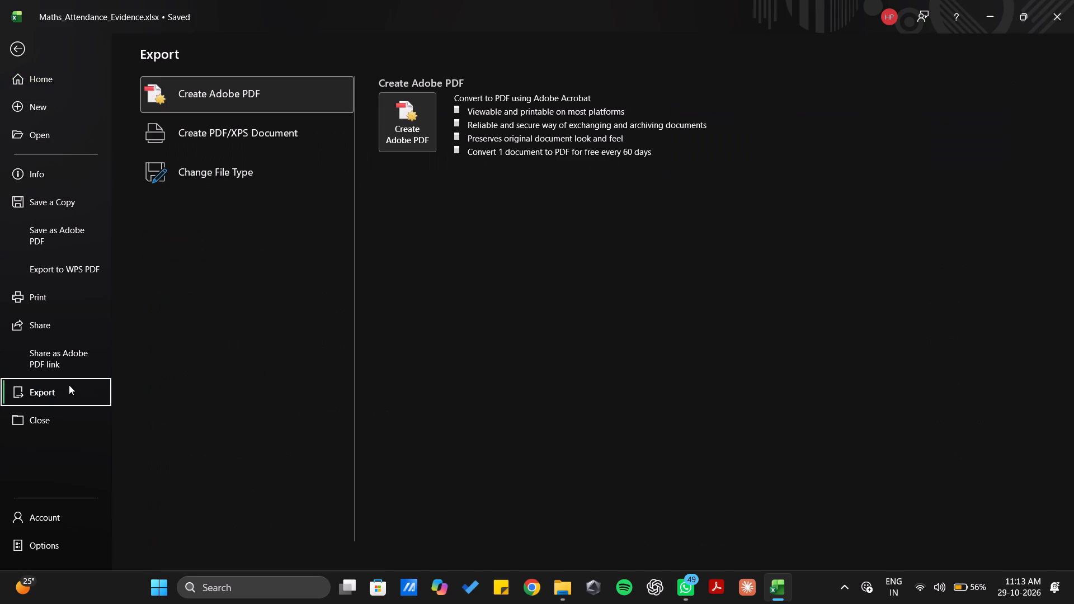
pyautogui.click(234, 119)
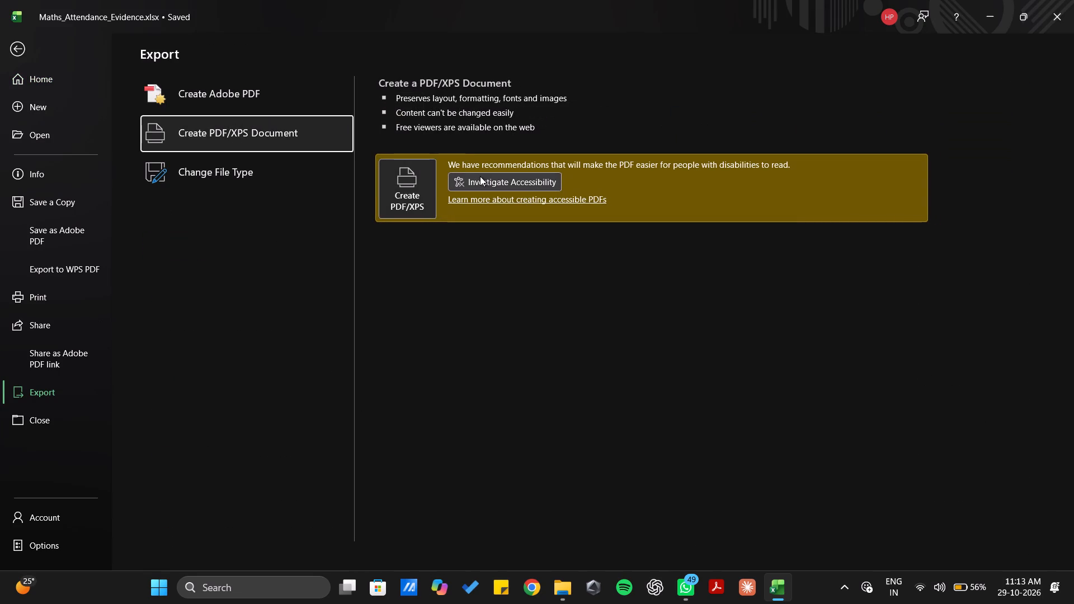
pyautogui.click(480, 176)
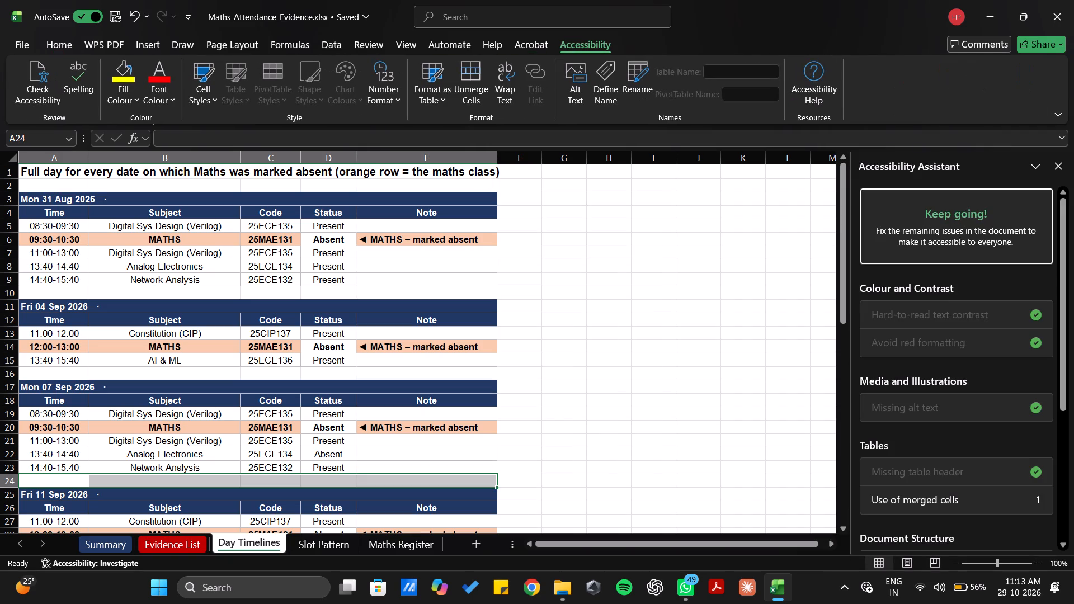
pyautogui.scroll(-8, 902, 243)
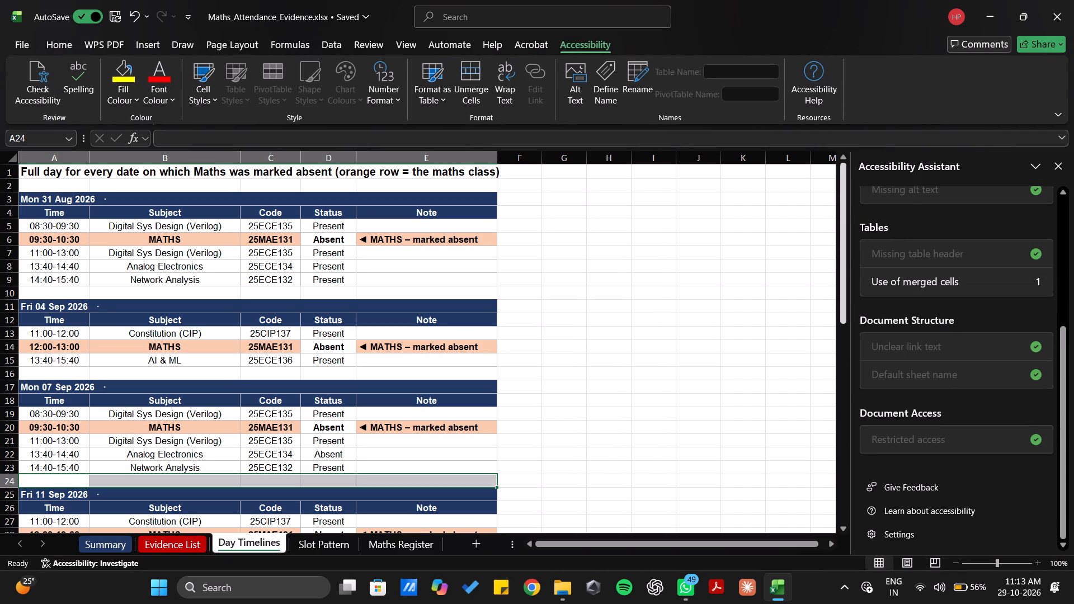
pyautogui.scroll(2, 653, 304)
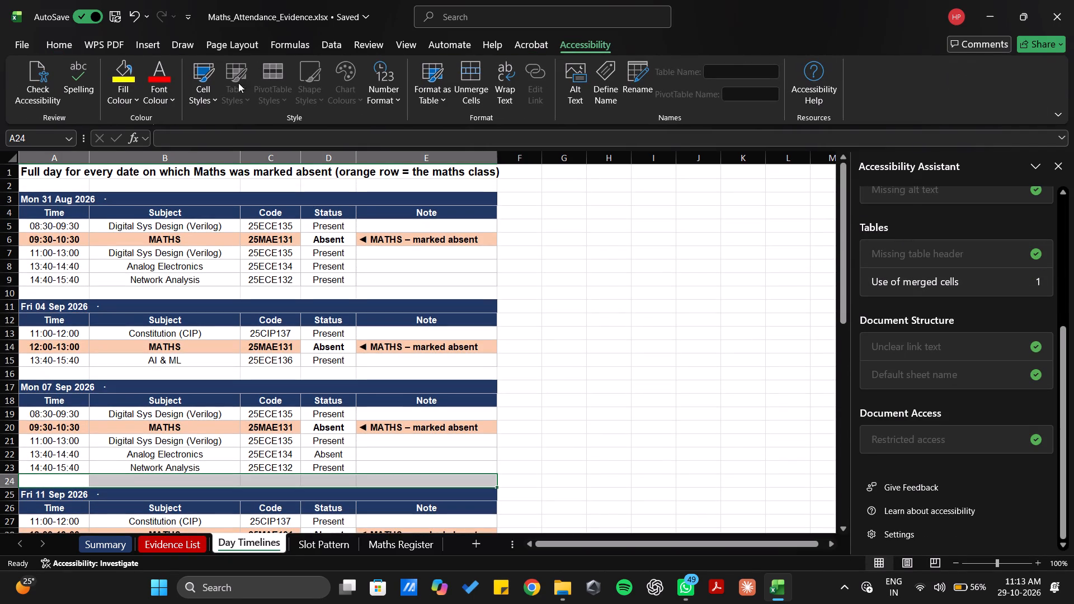
# Examine the print preview of the Day Timelines sheet and the available printers, keeping the current printer.
pyautogui.click(17, 38)
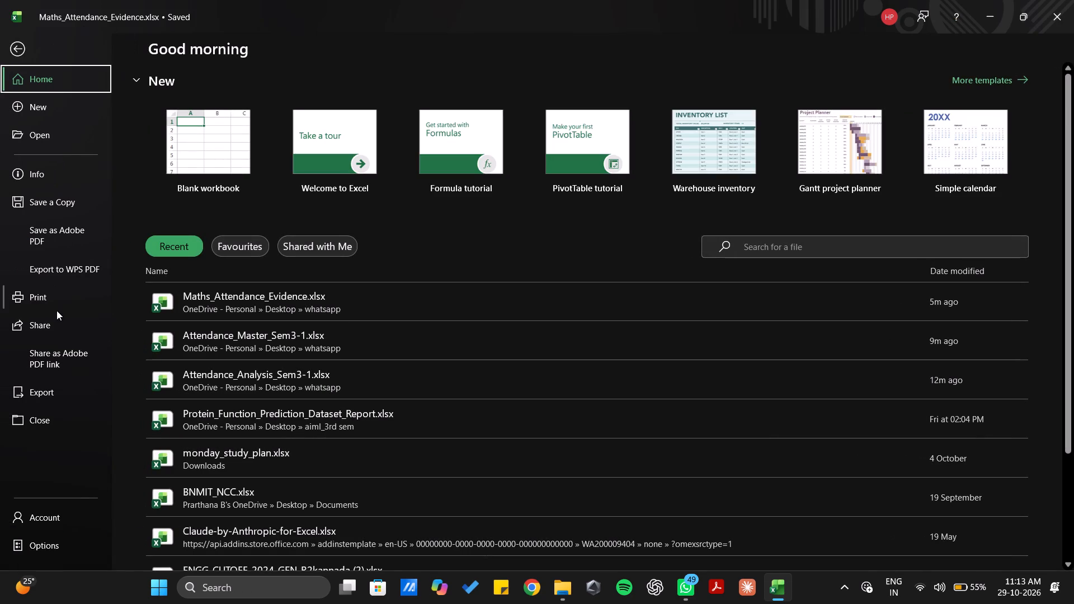
pyautogui.click(54, 295)
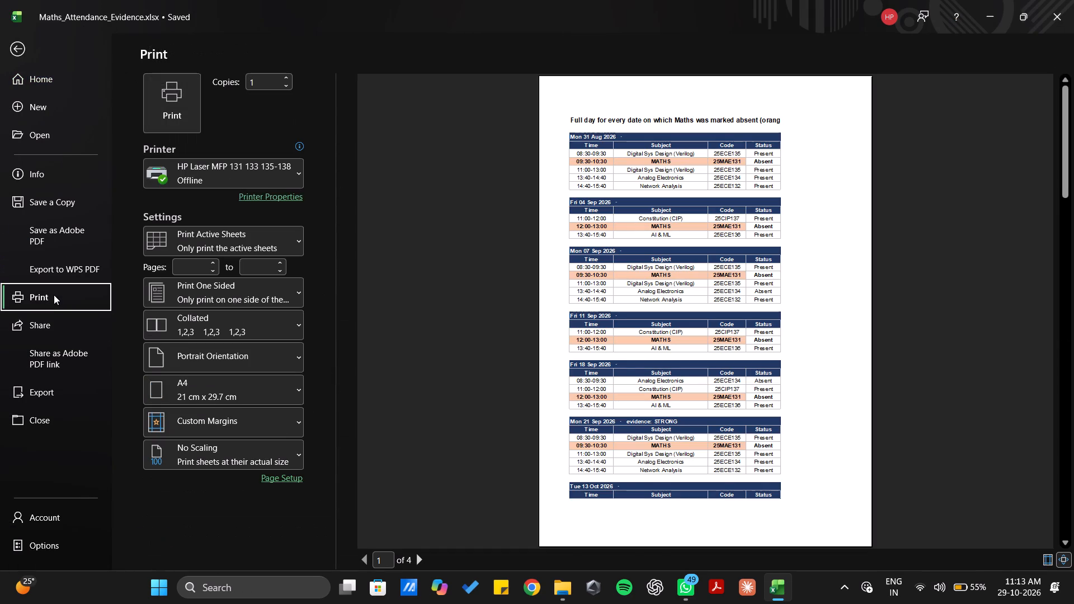
pyautogui.click(303, 177)
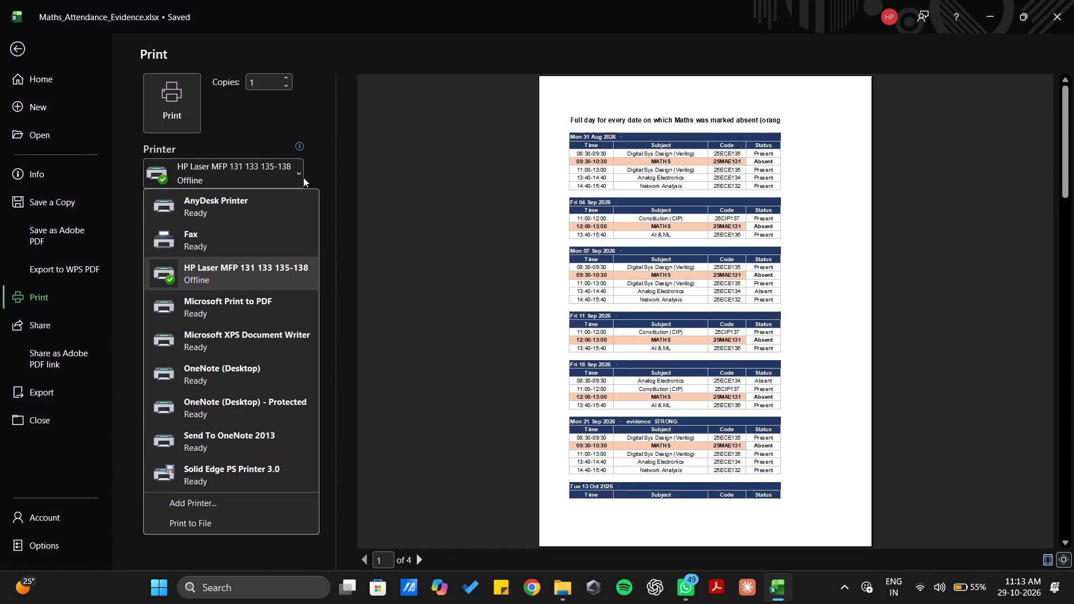
pyautogui.click(399, 122)
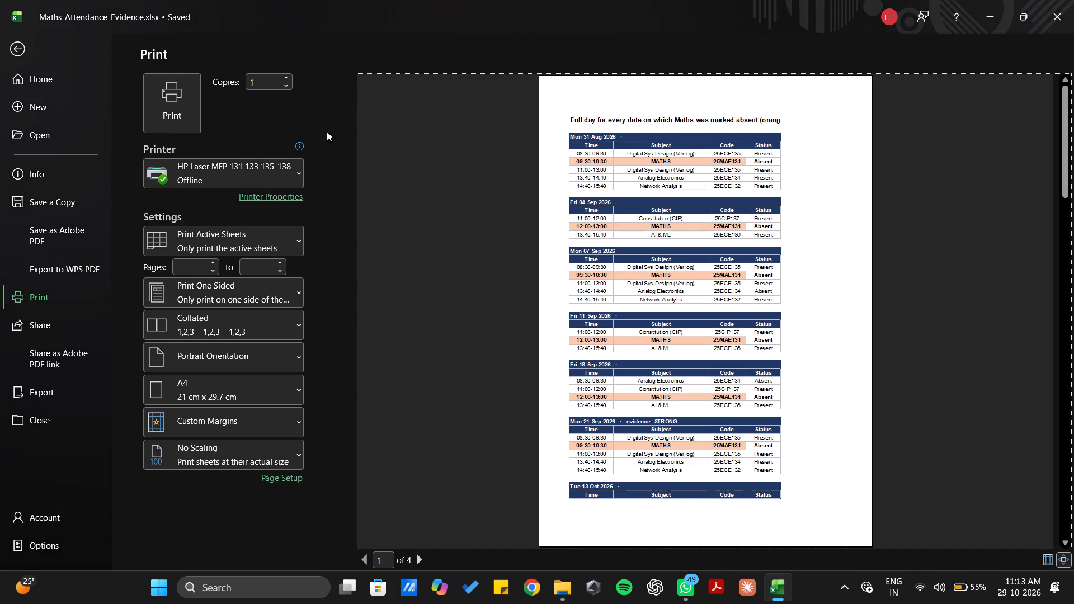
pyautogui.click(299, 179)
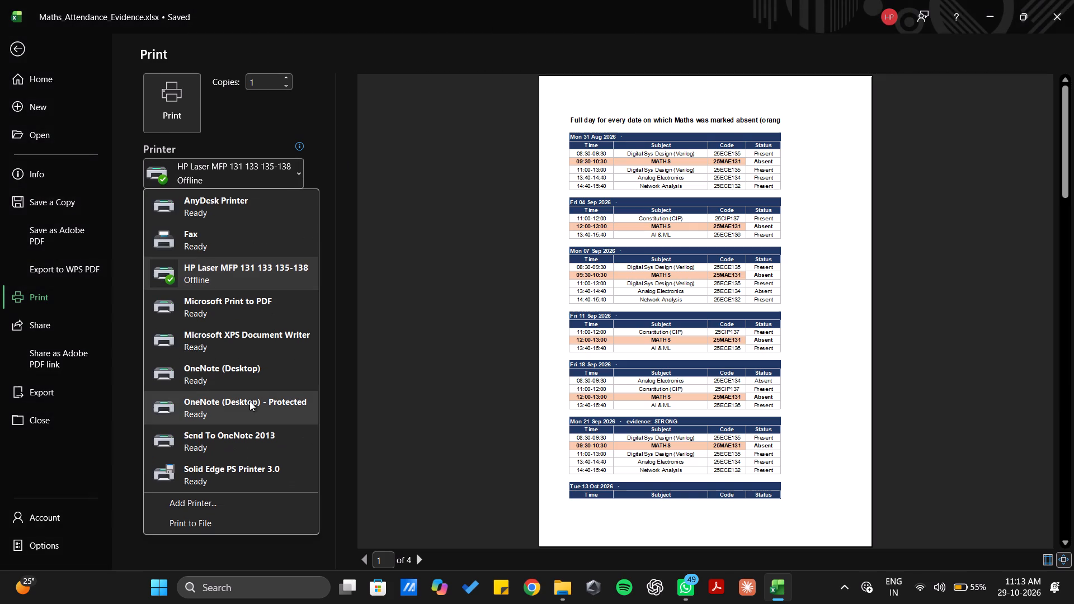
pyautogui.scroll(-8, 249, 401)
pyautogui.click(392, 243)
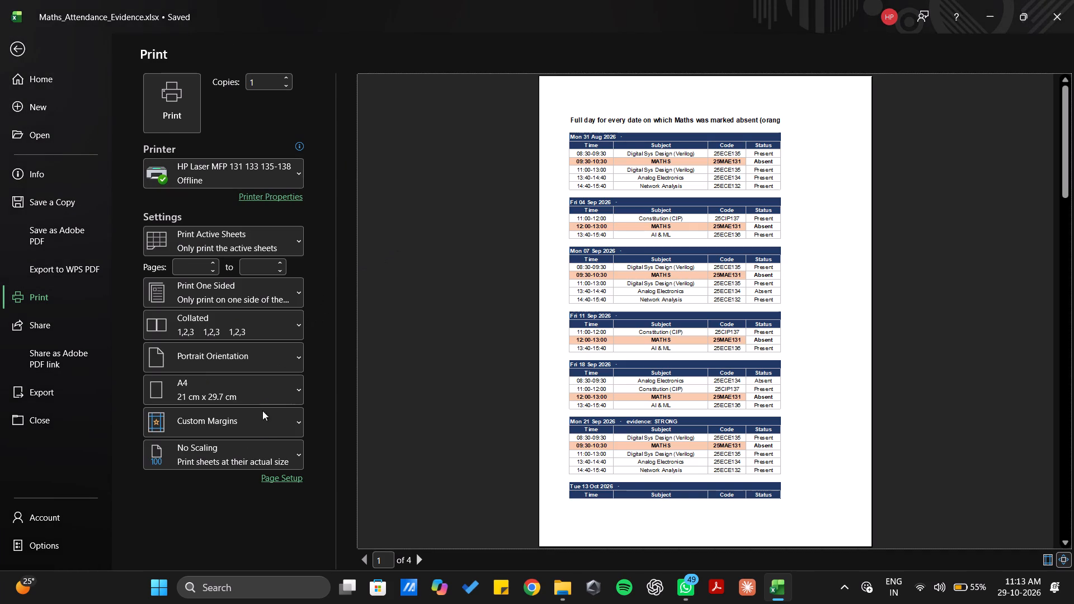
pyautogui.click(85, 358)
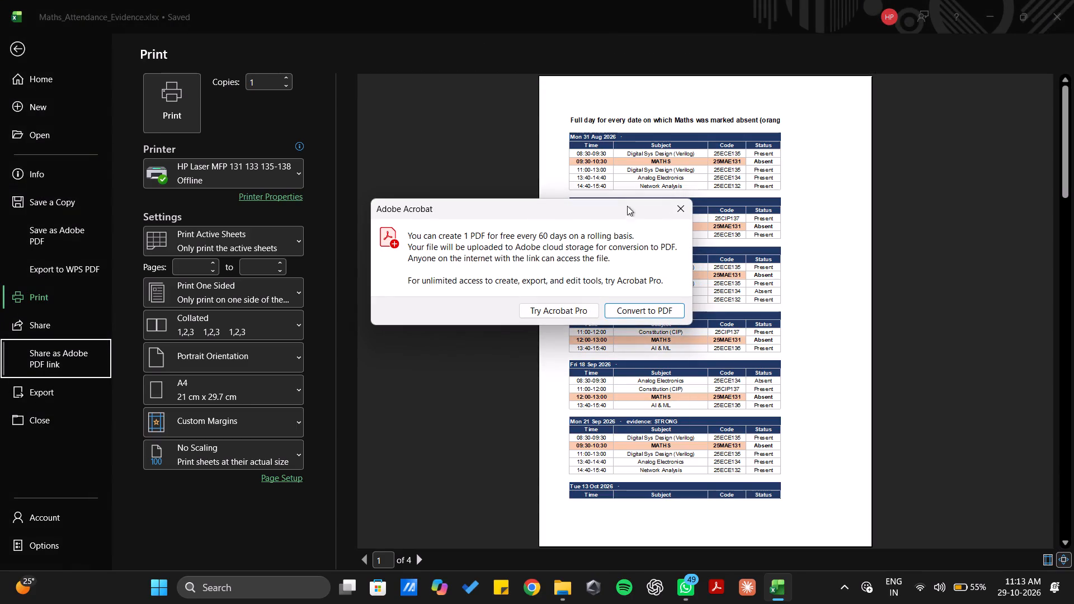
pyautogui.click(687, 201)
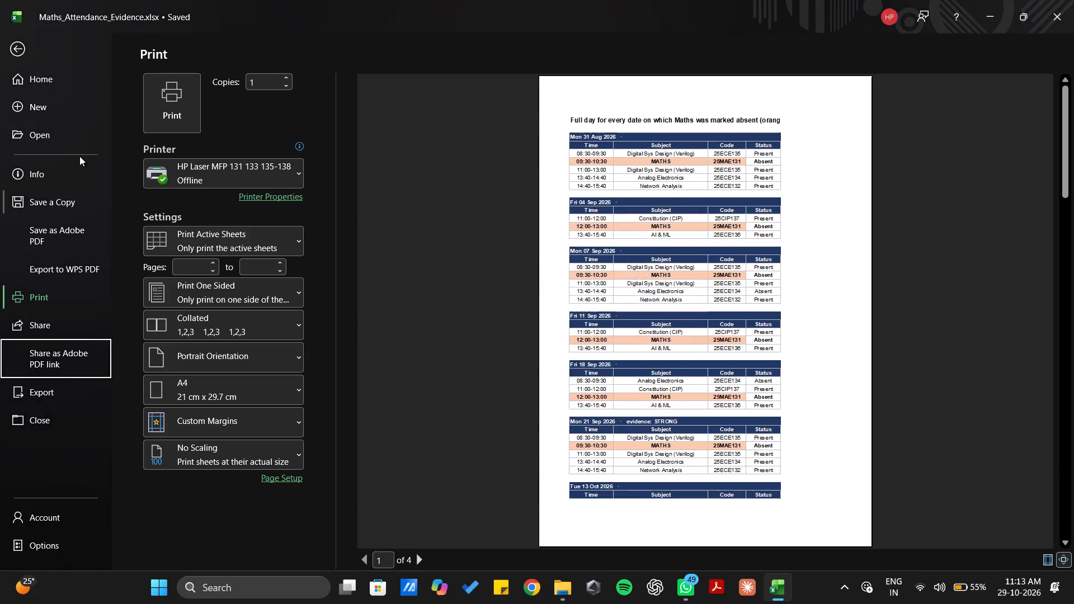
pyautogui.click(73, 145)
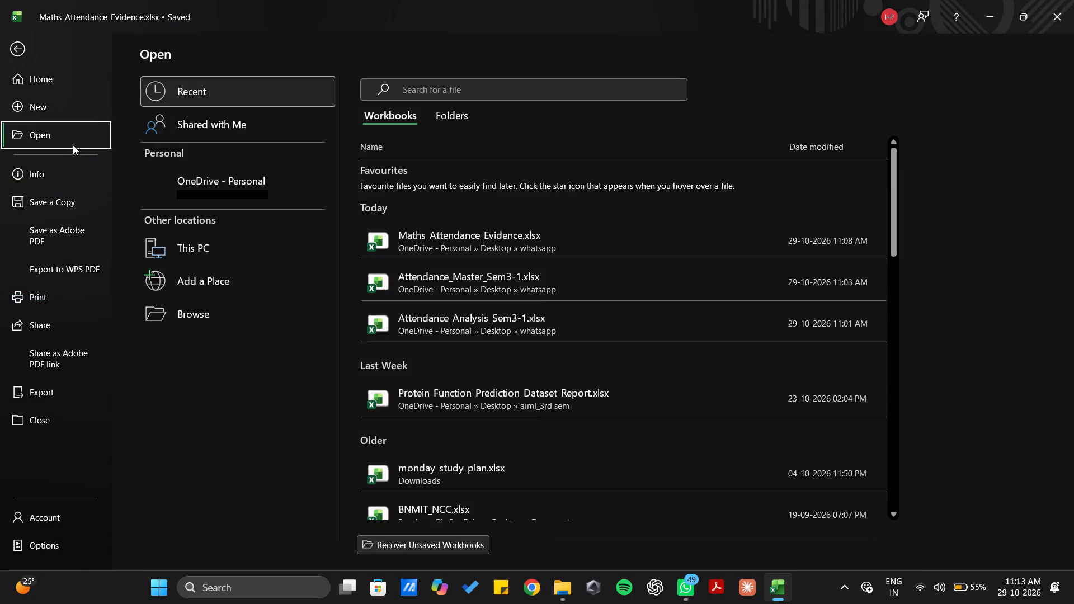
# Save a copy of the Day Timelines sheet in PDF format as Maths_Attendance_Evidence.pdf in the whatsapp folder.
pyautogui.click(60, 210)
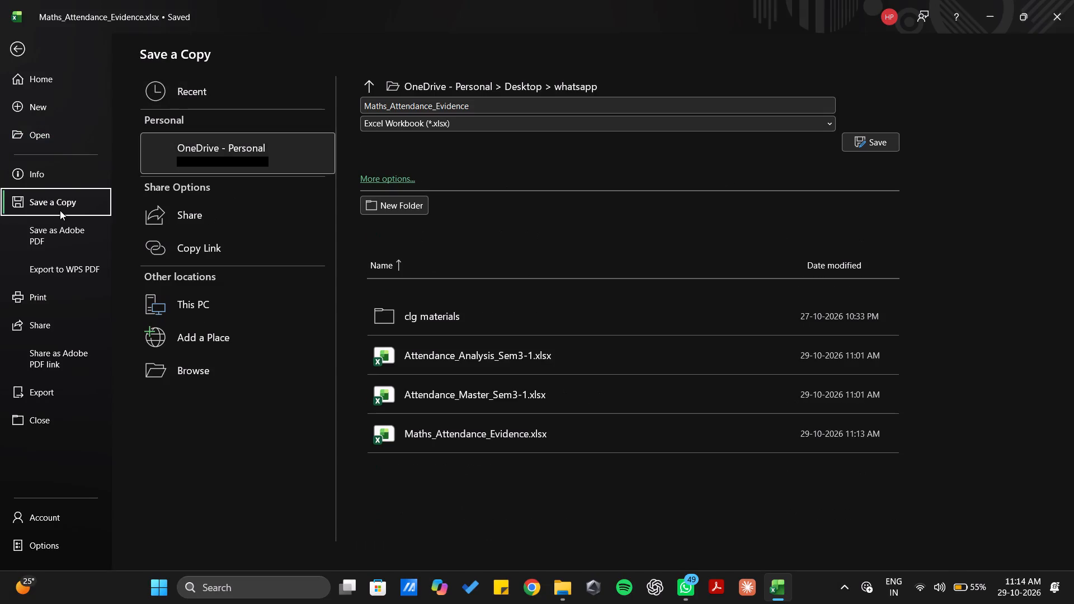
pyautogui.doubleClick(192, 291)
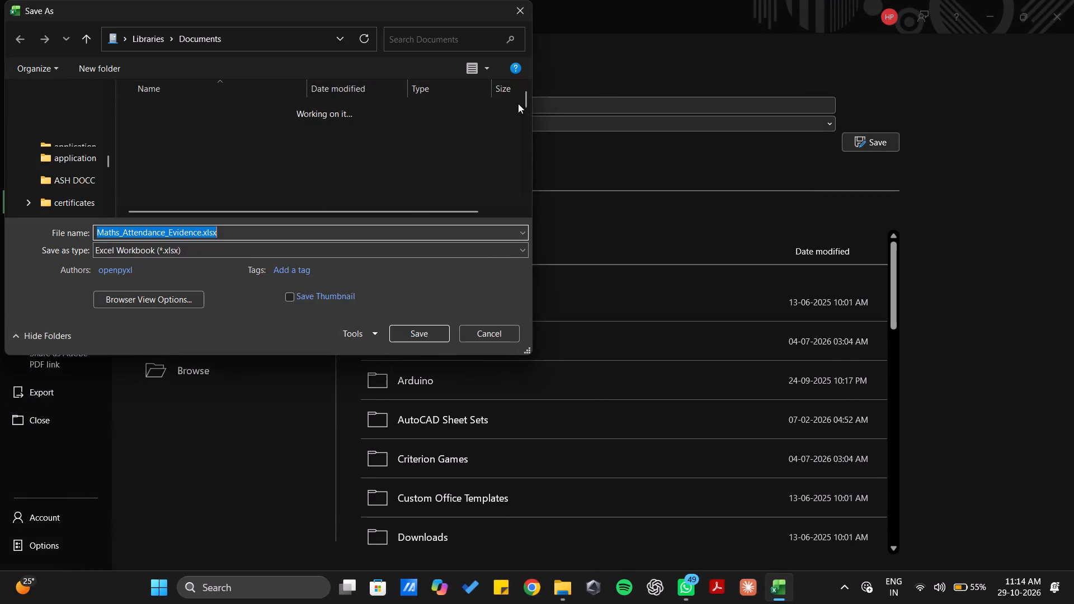
pyautogui.scroll(-6, 58, 211)
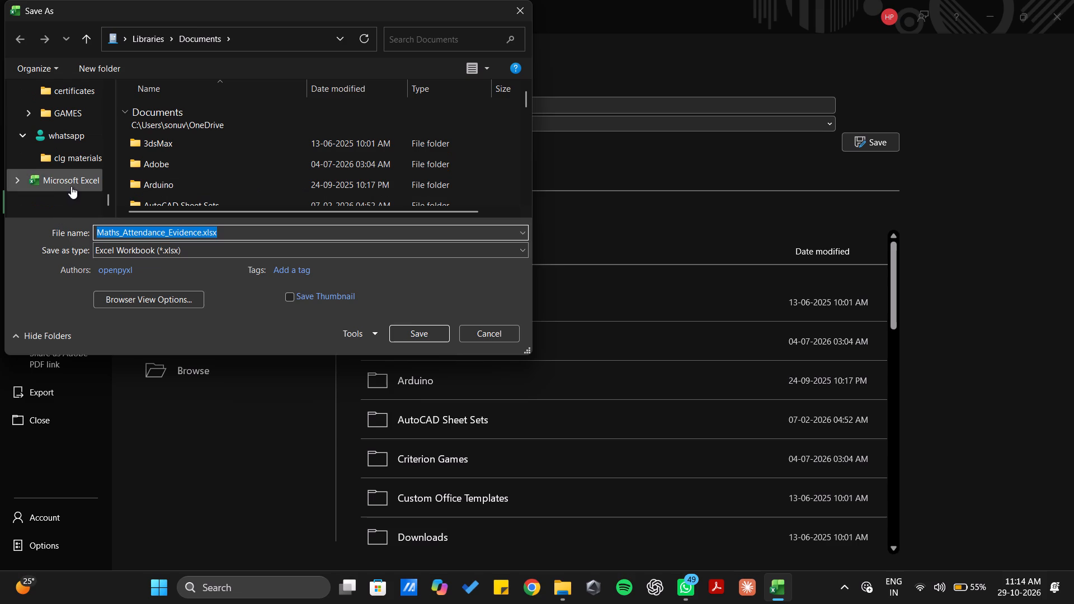
pyautogui.click(72, 186)
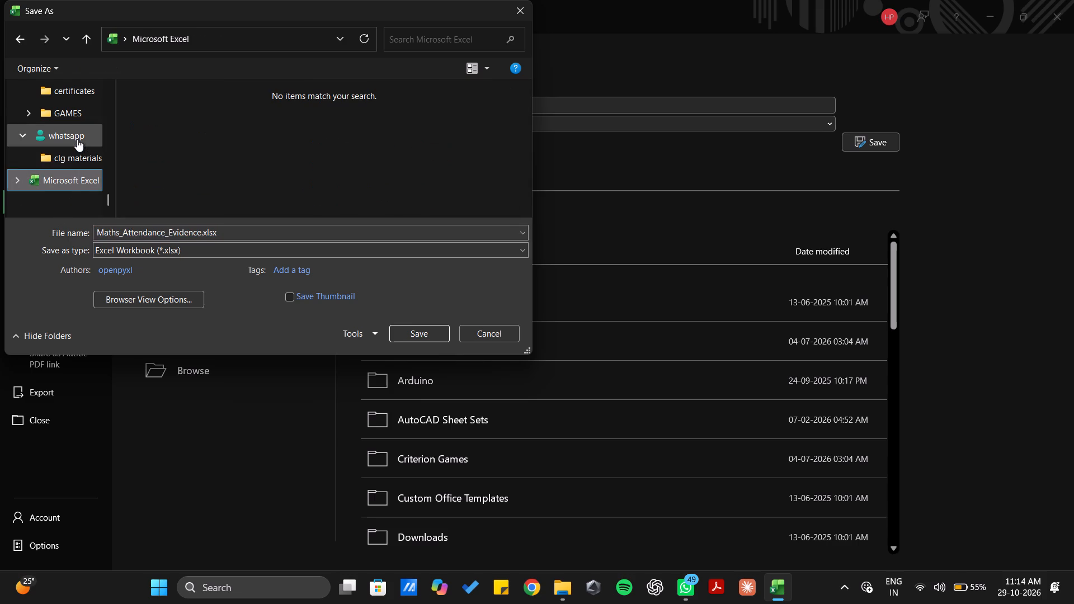
pyautogui.doubleClick(77, 139)
pyautogui.scroll(-1, 250, 155)
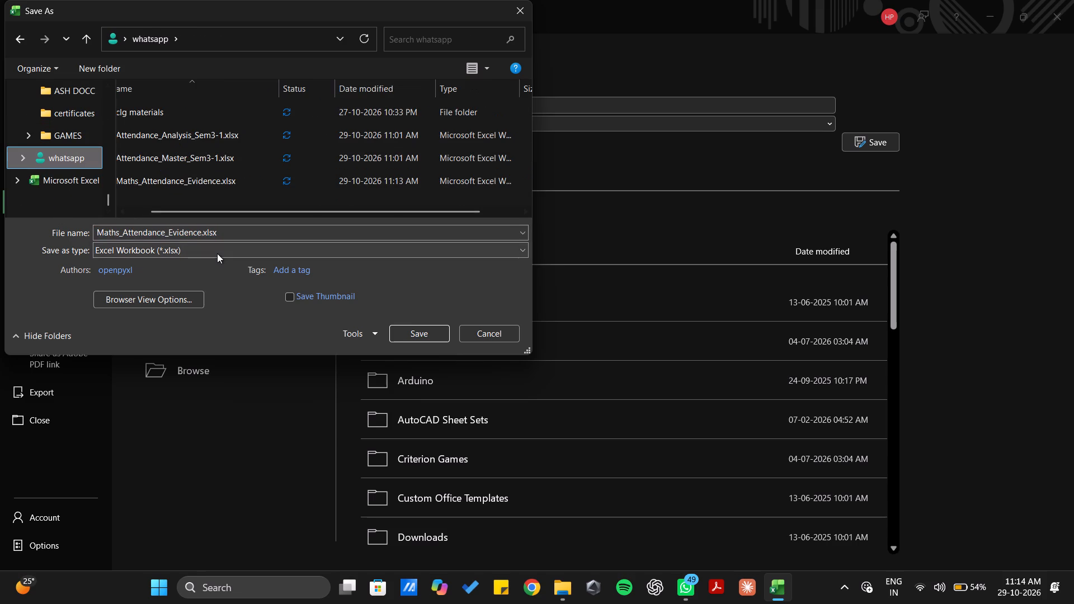
pyautogui.click(217, 253)
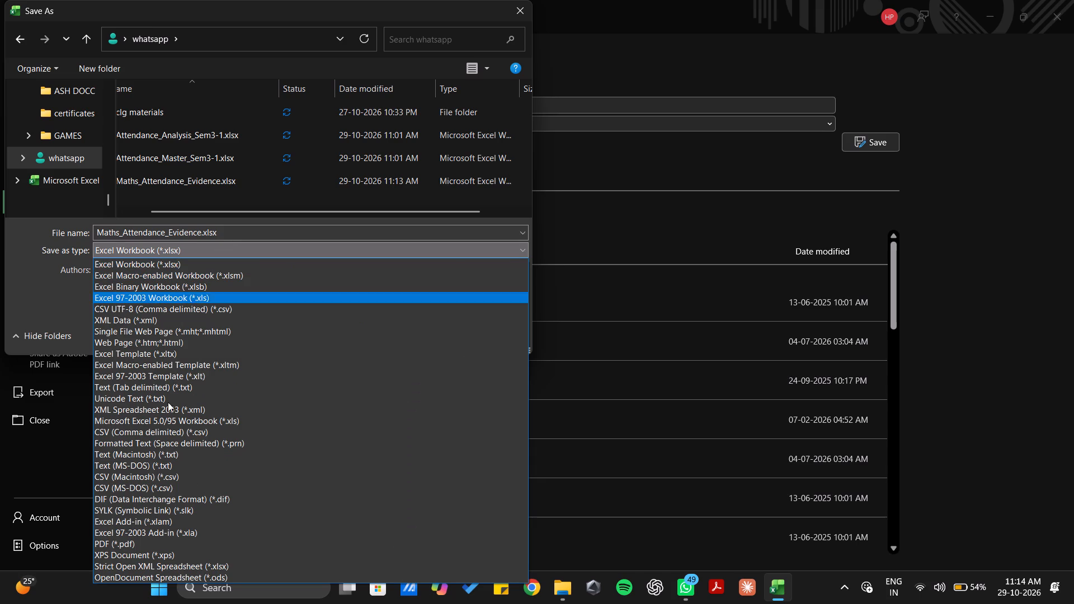
pyautogui.click(126, 544)
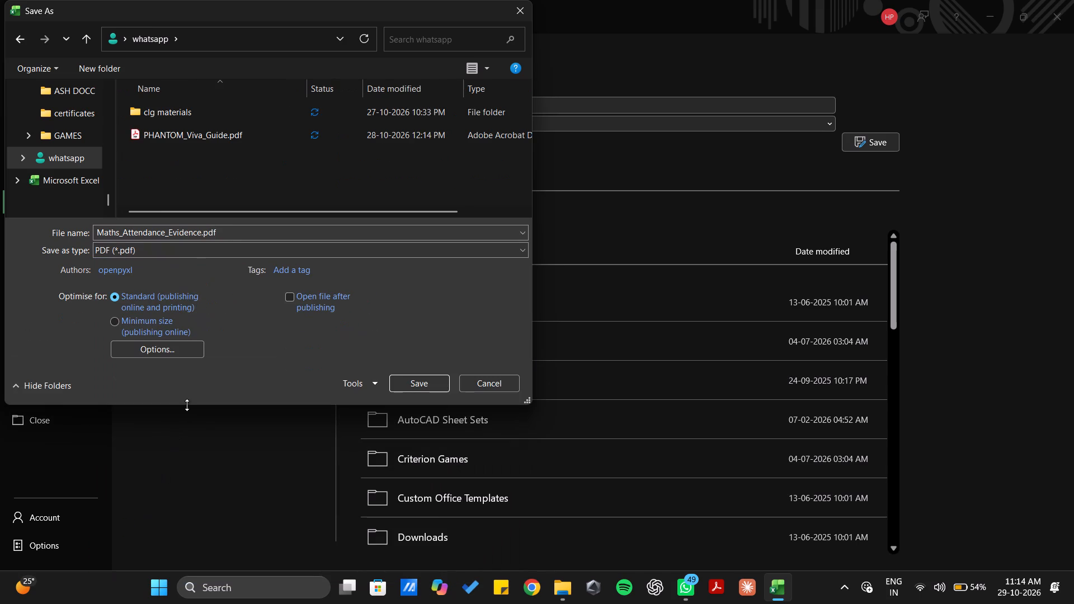
pyautogui.scroll(-2, 277, 200)
pyautogui.hscroll(1, 277, 200)
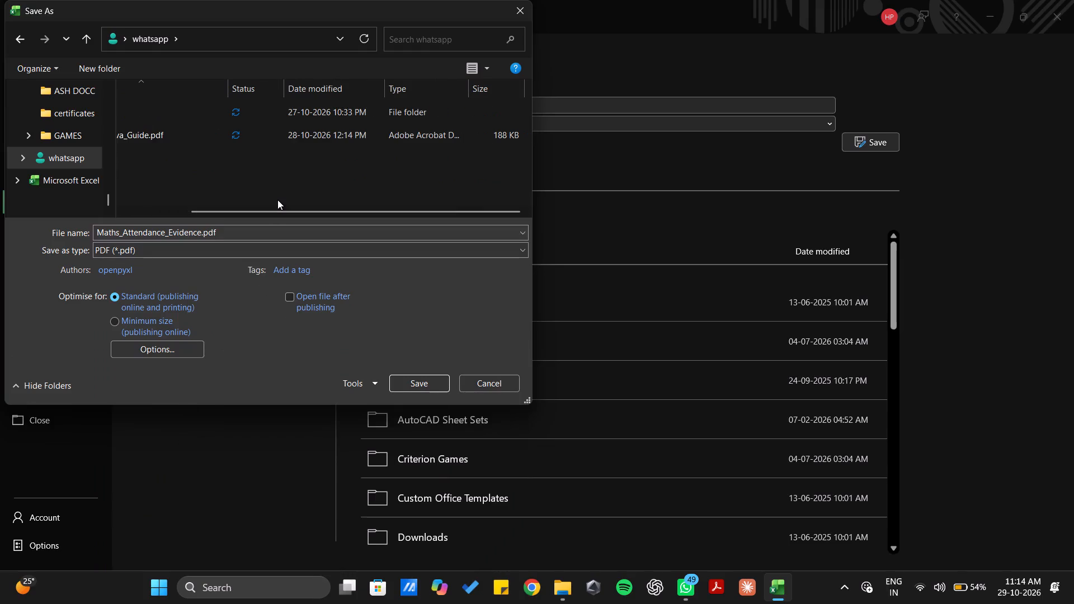
pyautogui.hscroll(4, 277, 200)
pyautogui.click(420, 392)
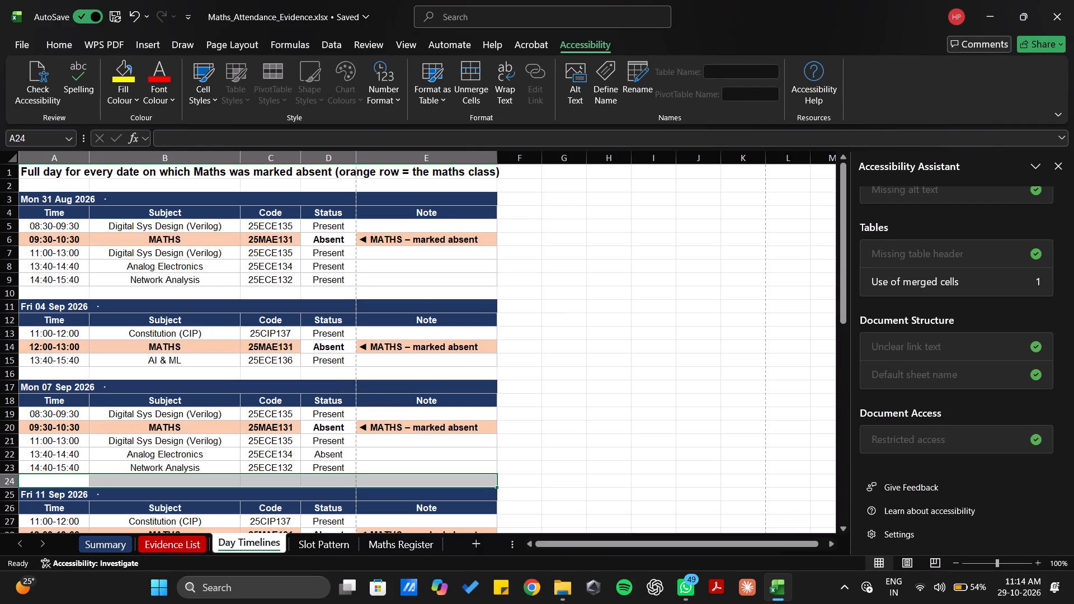
# Switch from Excel to the whatsapp folder in File Explorer, where the PDF was saved.
pyautogui.click(1001, 3)
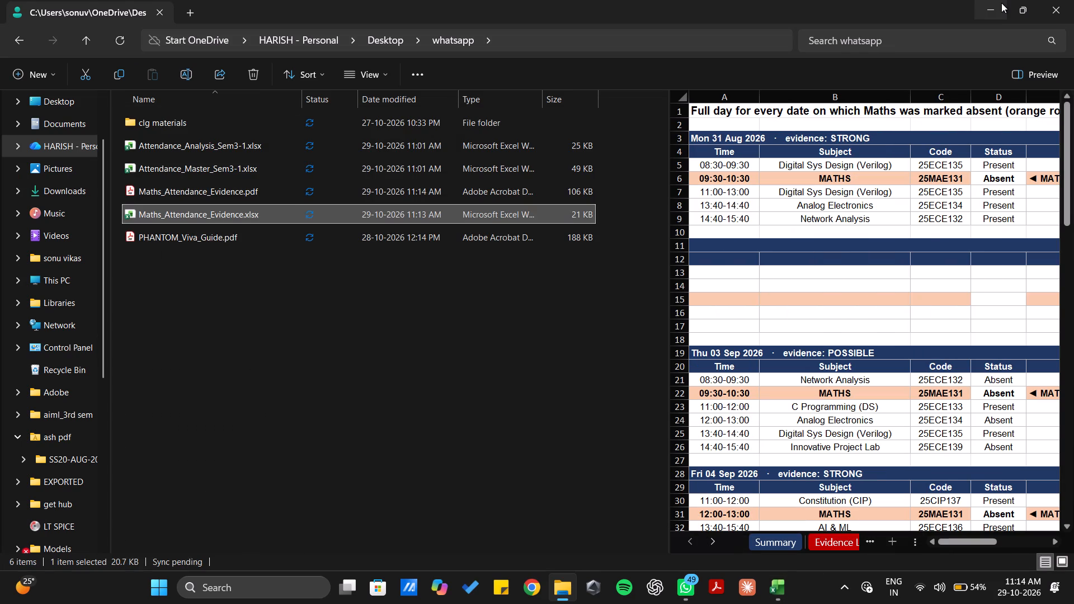
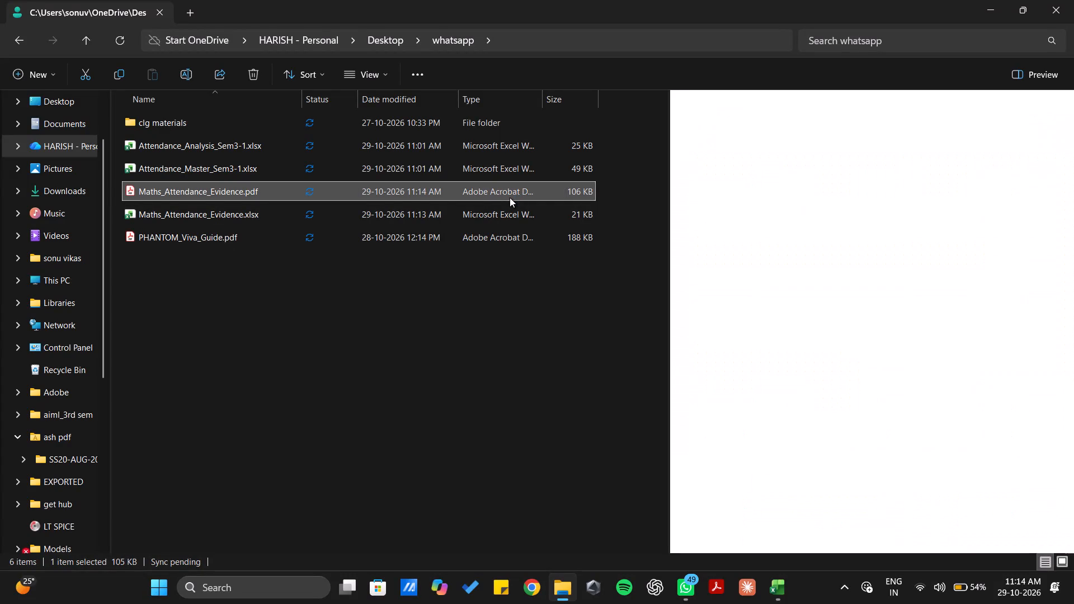
# Examine all pages of the exported Maths_Attendance_Evidence.pdf in the file preview, and close its separate Acrobat window.
pyautogui.scroll(-4, 775, 232)
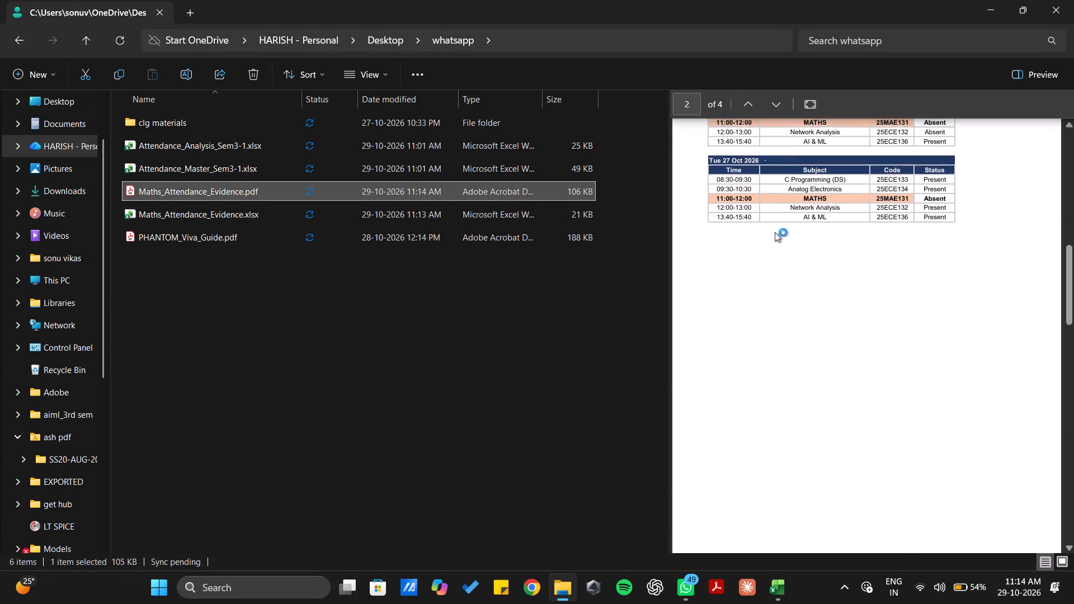
pyautogui.scroll(-2, 775, 232)
pyautogui.scroll(3, 775, 232)
pyautogui.scroll(-6, 775, 232)
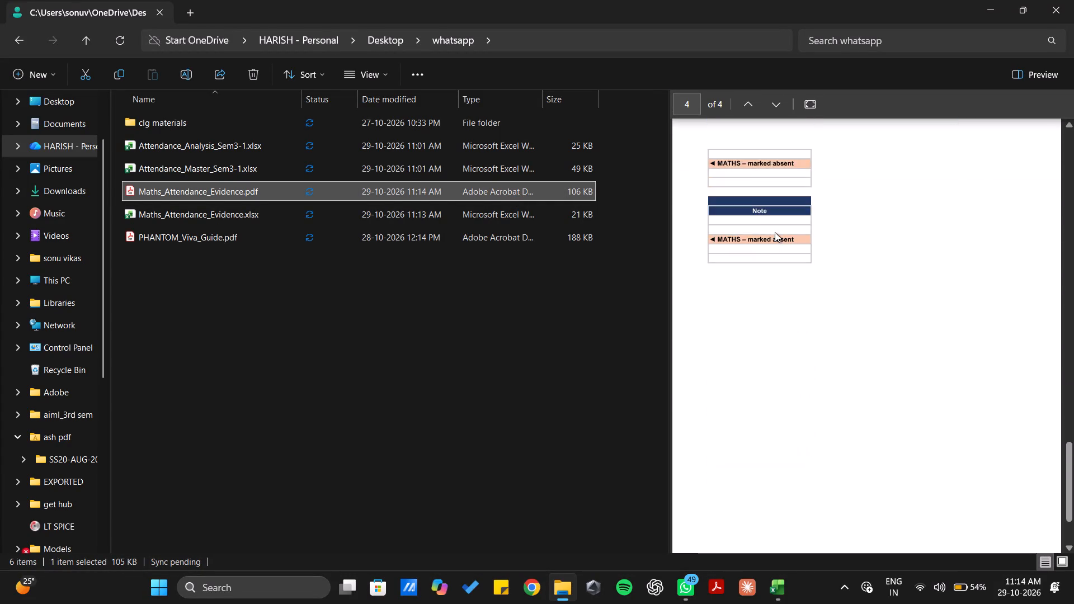
pyautogui.scroll(9, 775, 232)
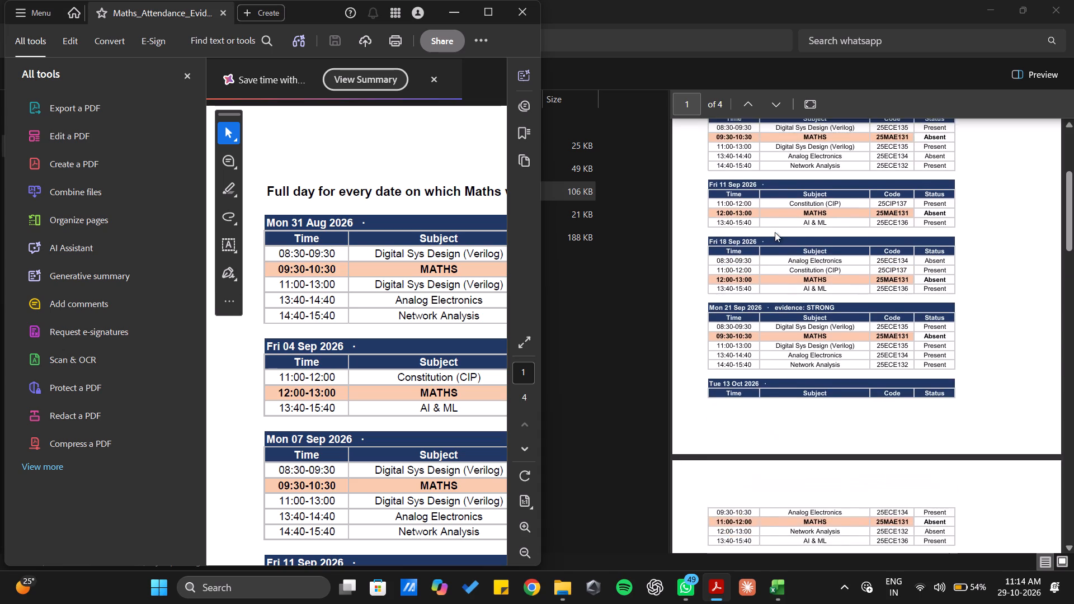
pyautogui.scroll(4, 775, 232)
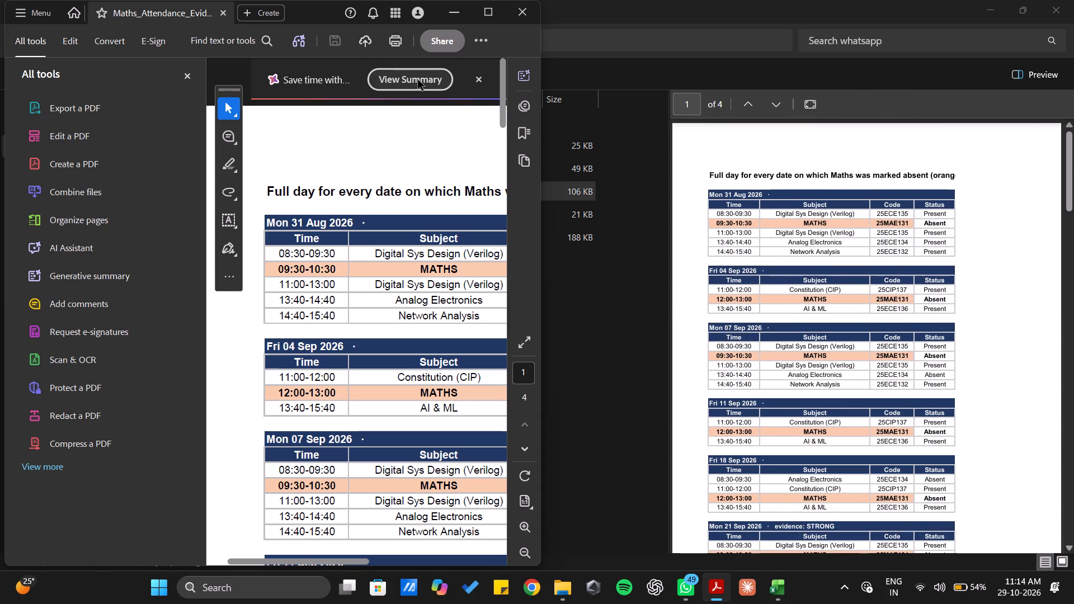
pyautogui.click(521, 11)
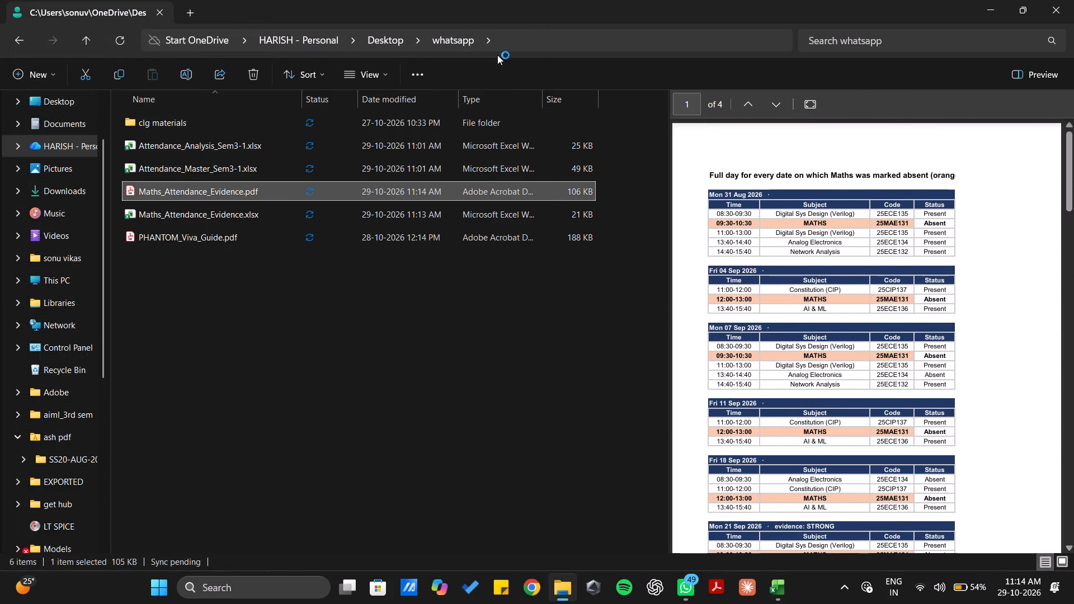
# Pick up Maths_Attendance_Evidence.pdf from the whatsapp folder for transfer to another application.
pyautogui.click(419, 192)
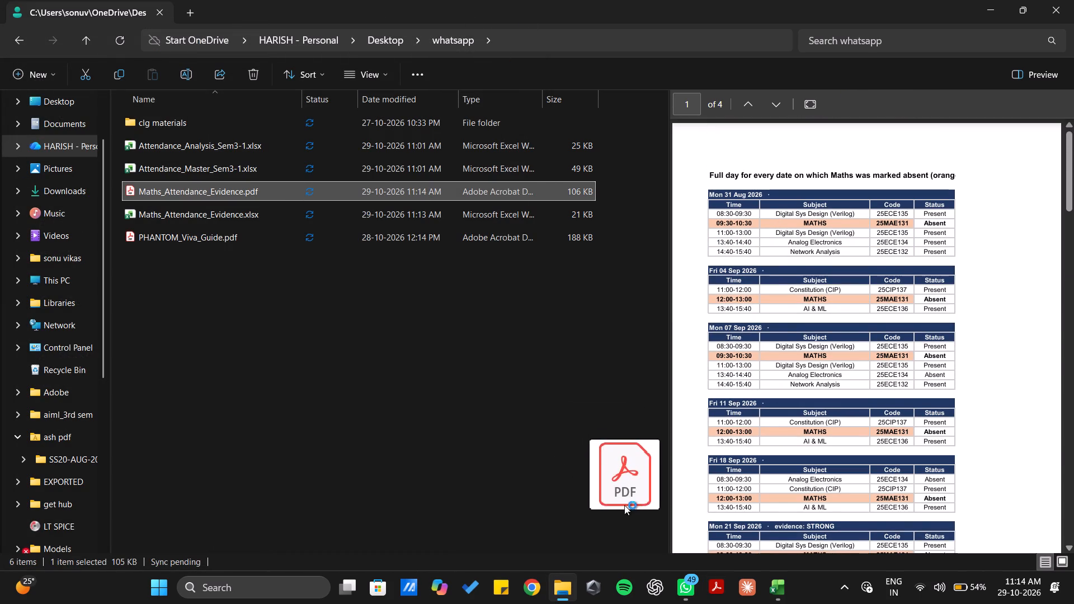
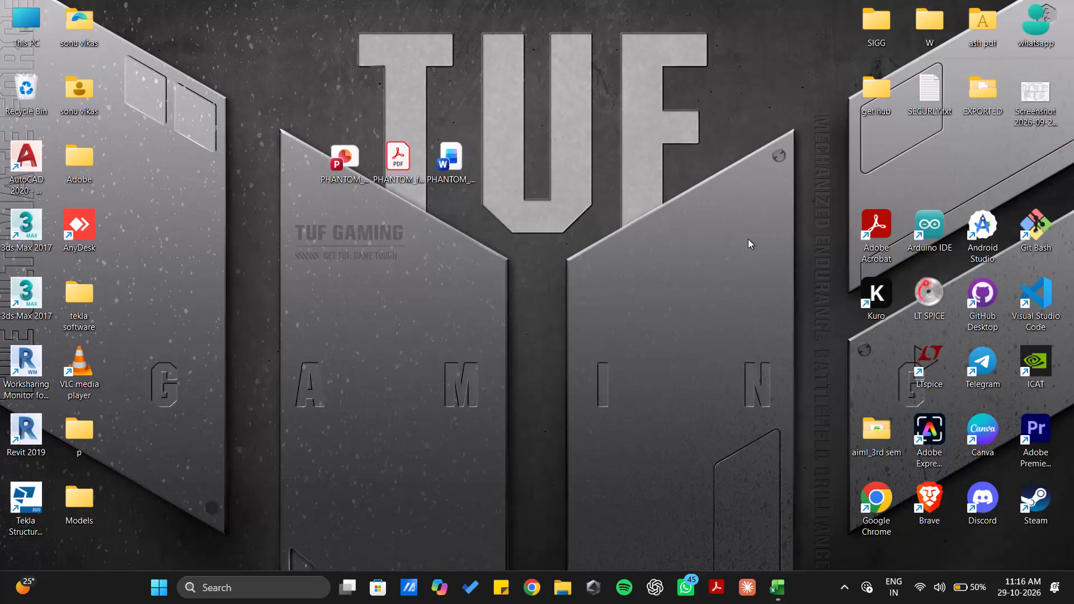
# Open the Shut Down Windows dialog from the desktop.
pyautogui.hotkey('alt', 'F4')
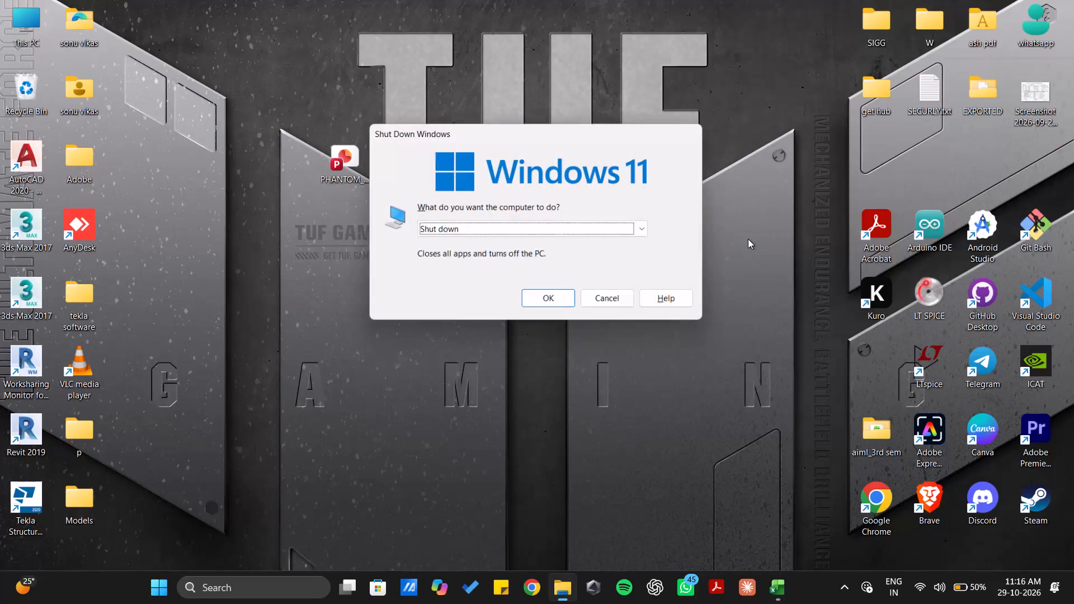